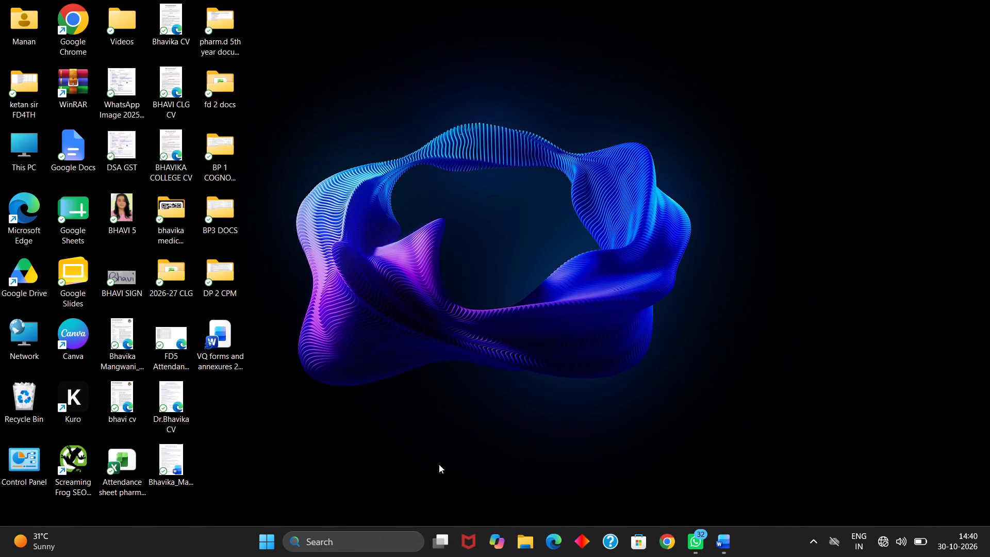
Open the 2026-27 CLG folder from the desktop.
{"action": "double_click", "coordinate": [173, 286]}
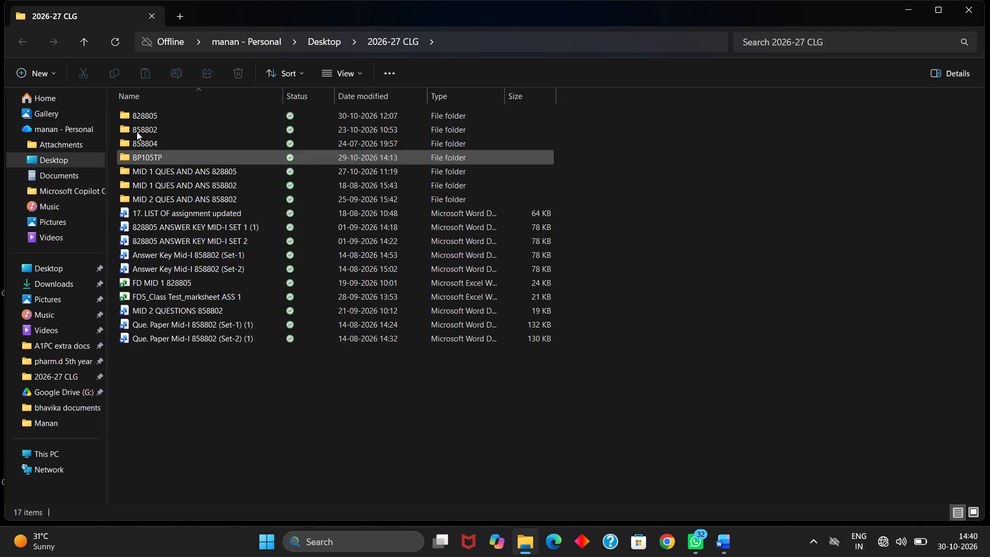
Open the document 17.1 List of Assignment 3 CP from the 828805 folder.
{"action": "double_click", "coordinate": [174, 118]}
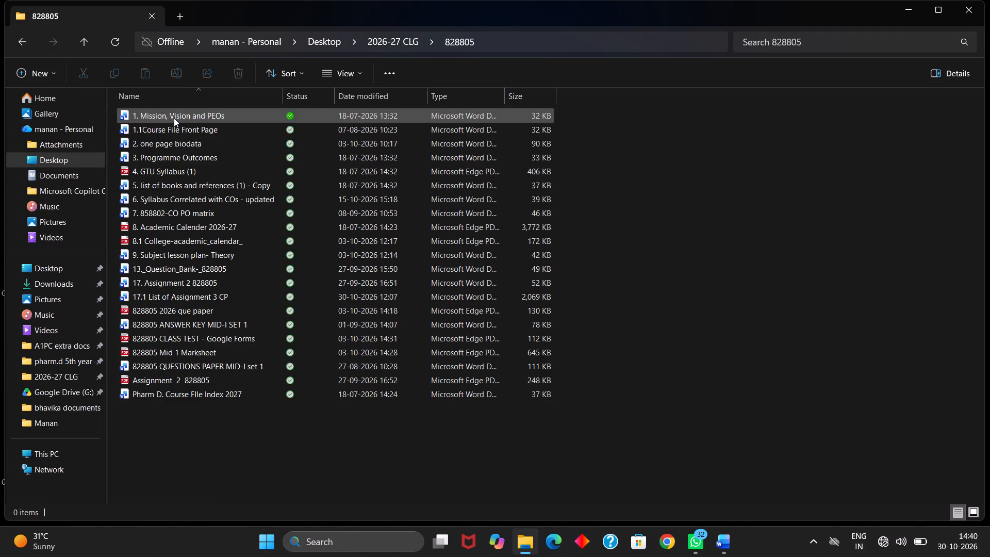
{"action": "double_click", "coordinate": [186, 294]}
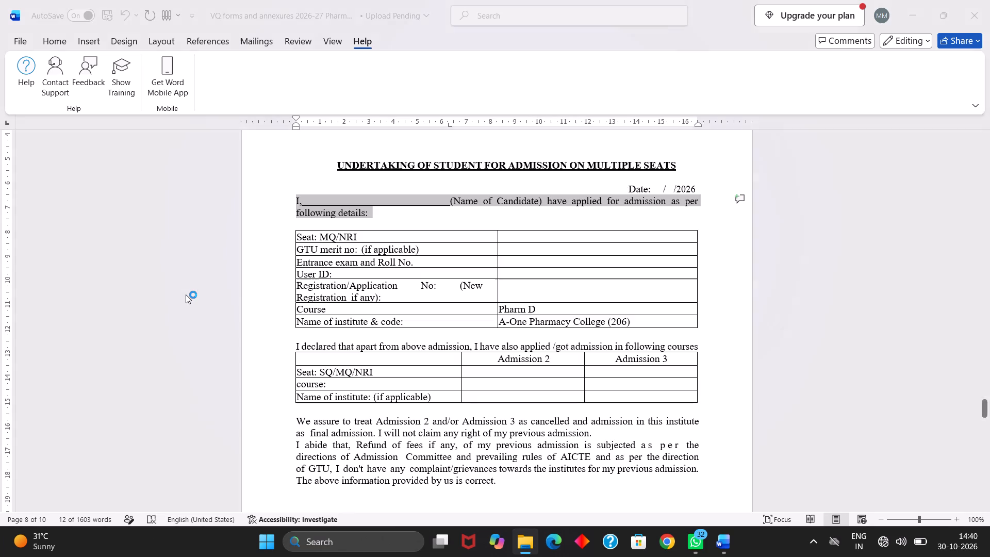
Fill the empty last row of the table with the next enrollment number in the series, ending in 30.
{"action": "scroll", "coordinate": [471, 358], "scroll_direction": "down", "scroll_amount": 1}
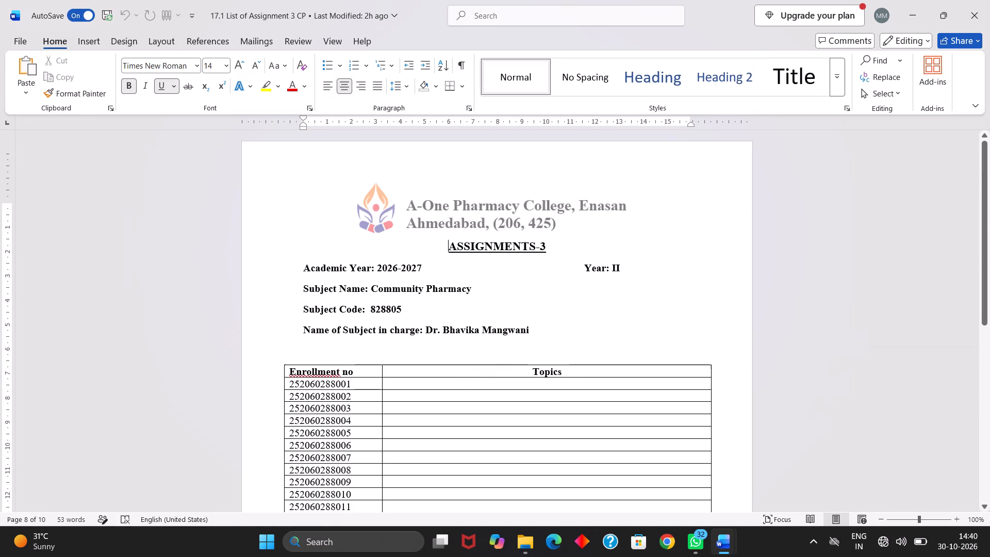
{"action": "scroll", "coordinate": [471, 358], "scroll_direction": "down", "scroll_amount": 1}
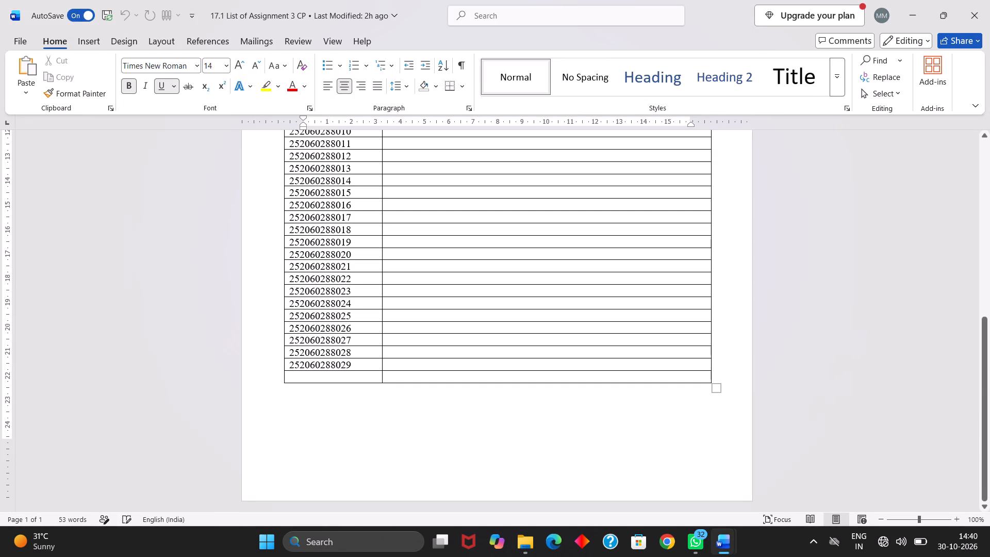
{"action": "left_click_drag", "start_coordinate": [291, 367], "coordinate": [355, 367]}
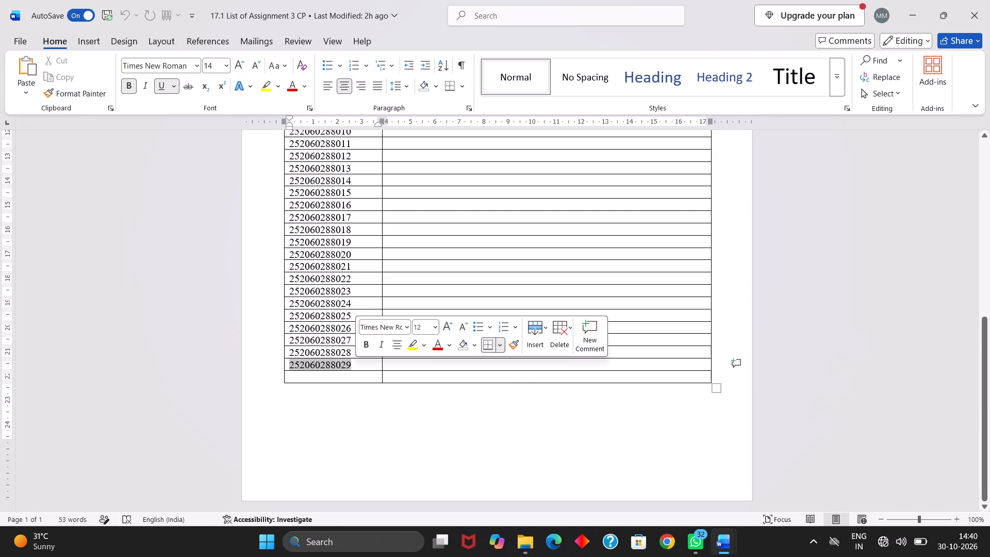
{"action": "key", "text": "ctrl+c"}
{"action": "left_click", "coordinate": [353, 377]}
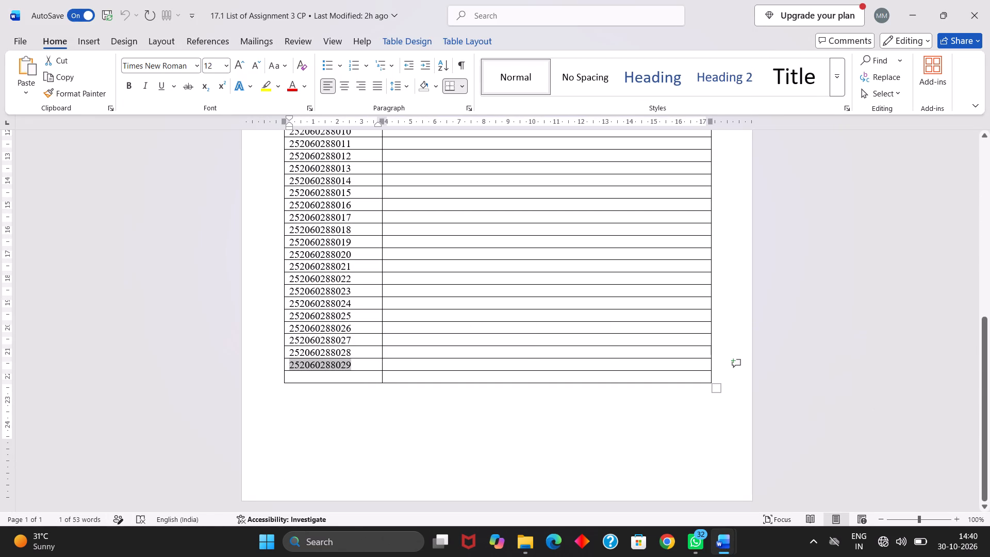
{"action": "key", "text": "ctrl+v"}
{"action": "key", "text": "BackSpace"}
{"action": "key", "text": "BackSpace"}
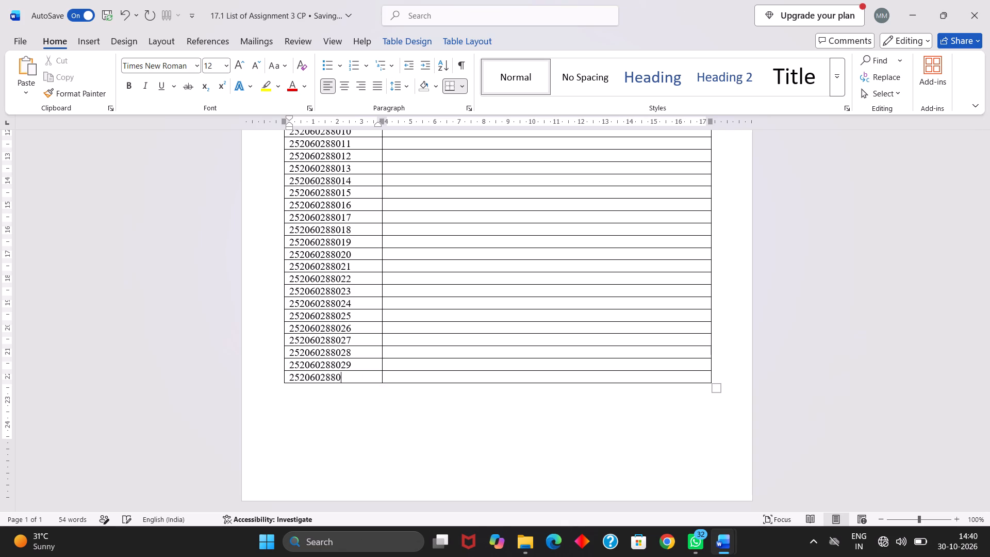
{"action": "type", "text": "30"}
Centre the whole Enrollment no column, including its header.
{"action": "scroll", "coordinate": [368, 307], "scroll_direction": "up", "scroll_amount": 1}
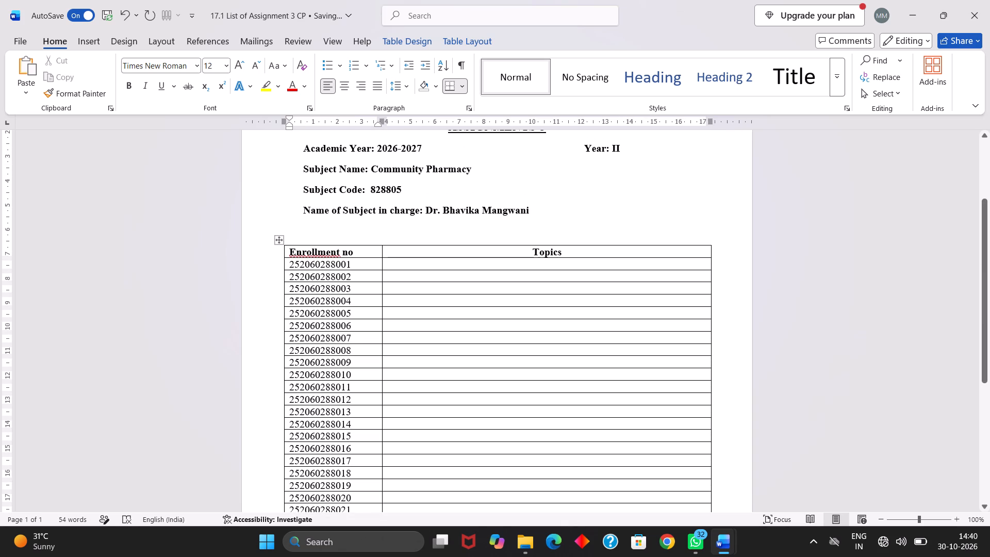
{"action": "left_click_drag", "start_coordinate": [291, 254], "coordinate": [347, 432]}
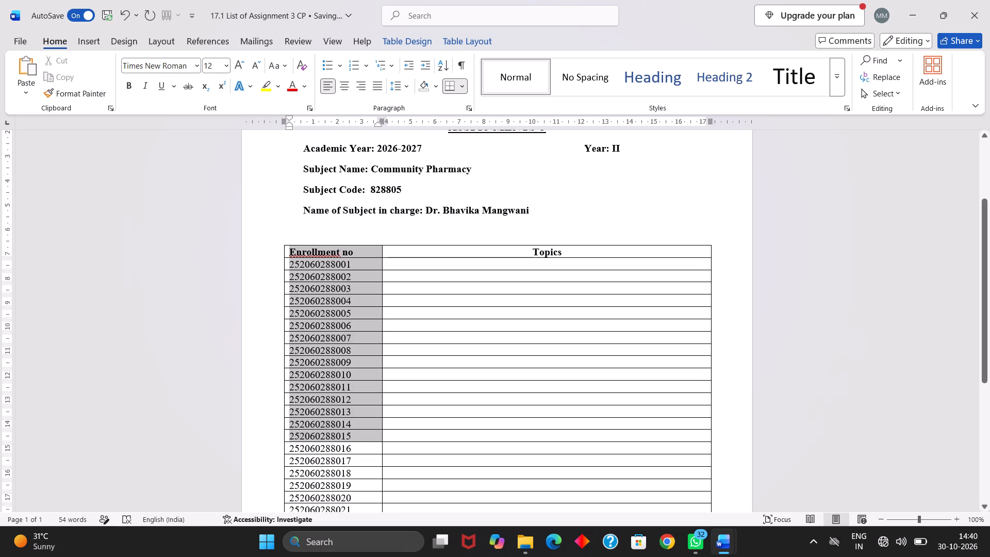
{"action": "left_click_drag", "start_coordinate": [347, 432], "coordinate": [361, 482]}
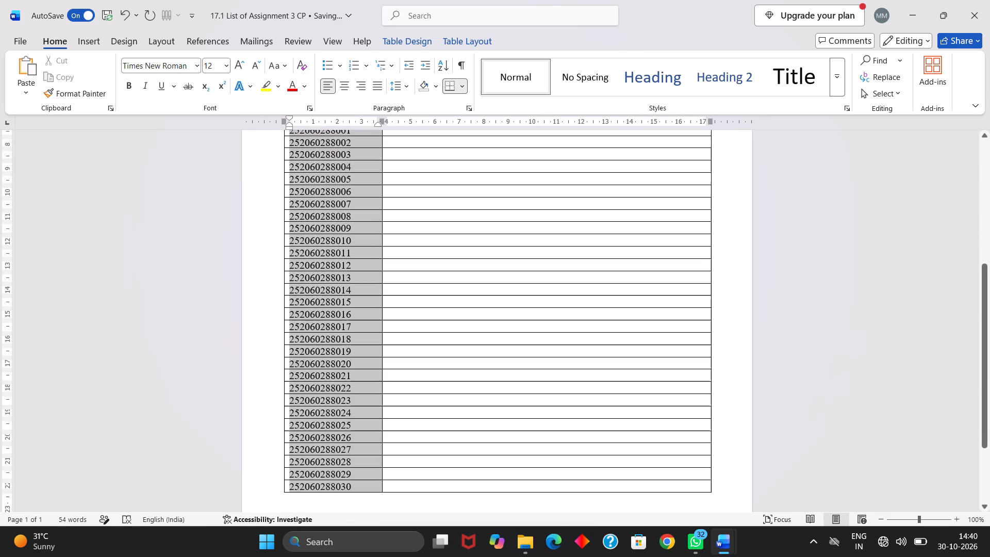
{"action": "left_click_drag", "start_coordinate": [361, 482], "coordinate": [360, 483]}
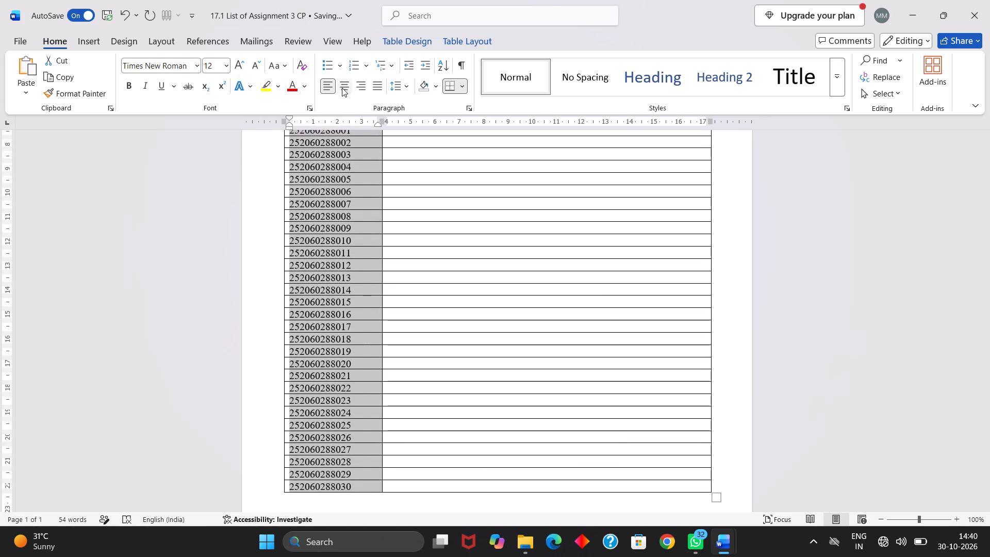
{"action": "left_click", "coordinate": [342, 88]}
{"action": "left_click", "coordinate": [436, 213]}
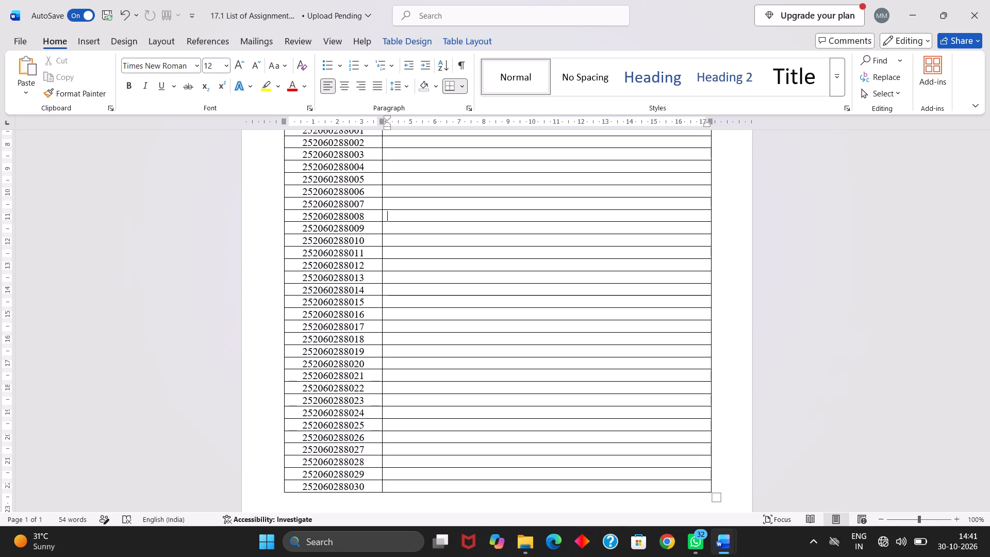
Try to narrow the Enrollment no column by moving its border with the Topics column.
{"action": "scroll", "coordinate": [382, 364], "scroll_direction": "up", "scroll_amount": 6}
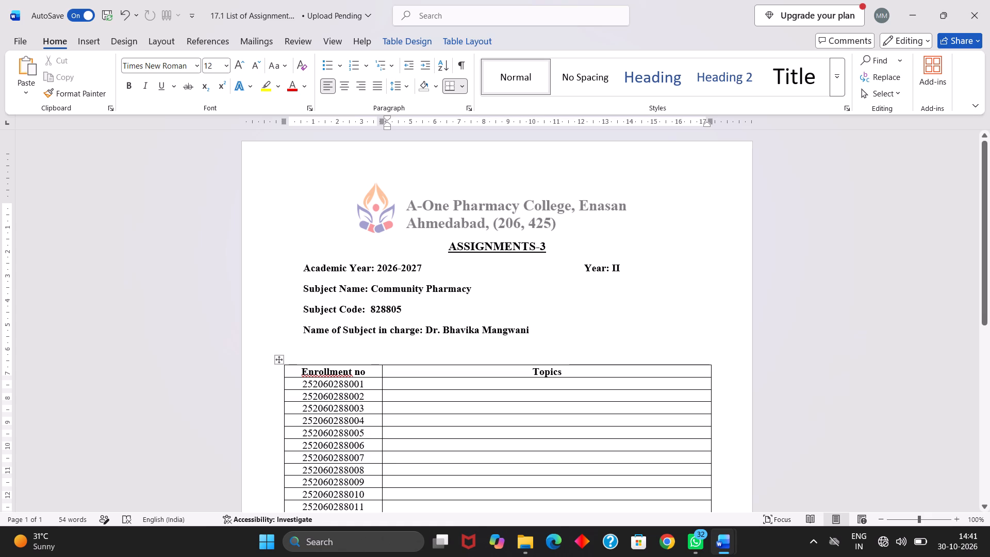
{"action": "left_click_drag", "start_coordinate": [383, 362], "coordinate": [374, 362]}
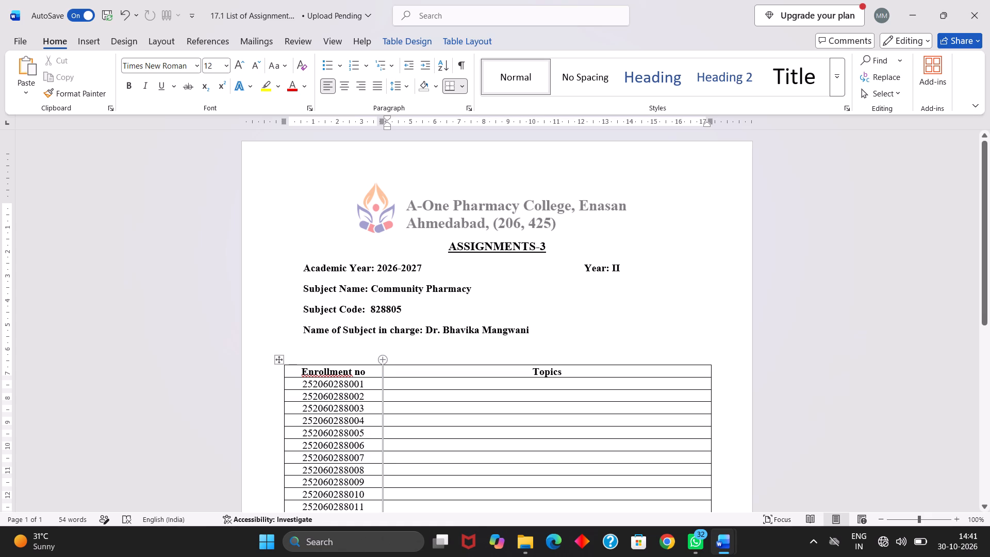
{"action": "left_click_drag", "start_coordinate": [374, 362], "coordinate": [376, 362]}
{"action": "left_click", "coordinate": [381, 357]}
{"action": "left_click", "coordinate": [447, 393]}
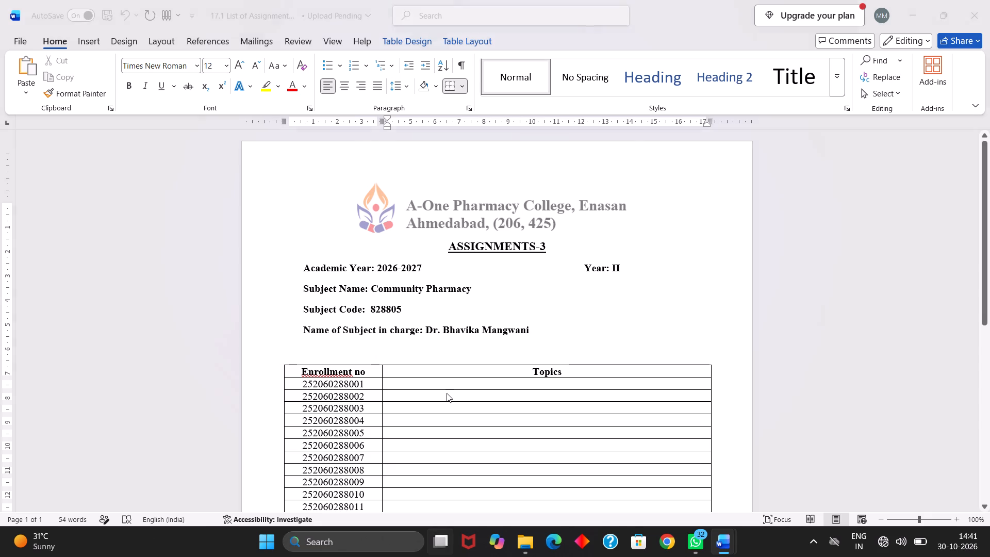
Switch to File Explorer and open the document 9. Subject lesson plan- Theory from the 828805 folder.
{"action": "left_click", "coordinate": [429, 308]}
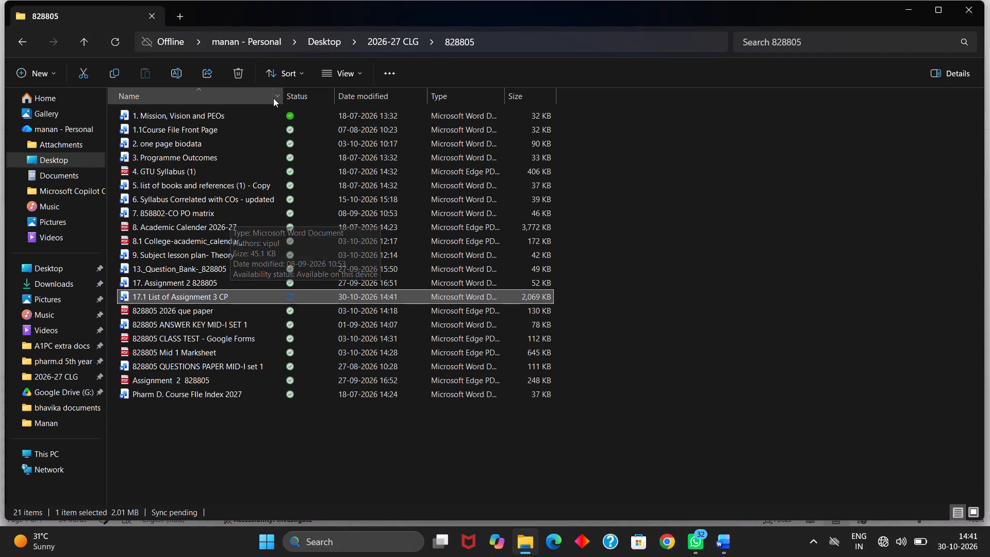
{"action": "double_click", "coordinate": [251, 173]}
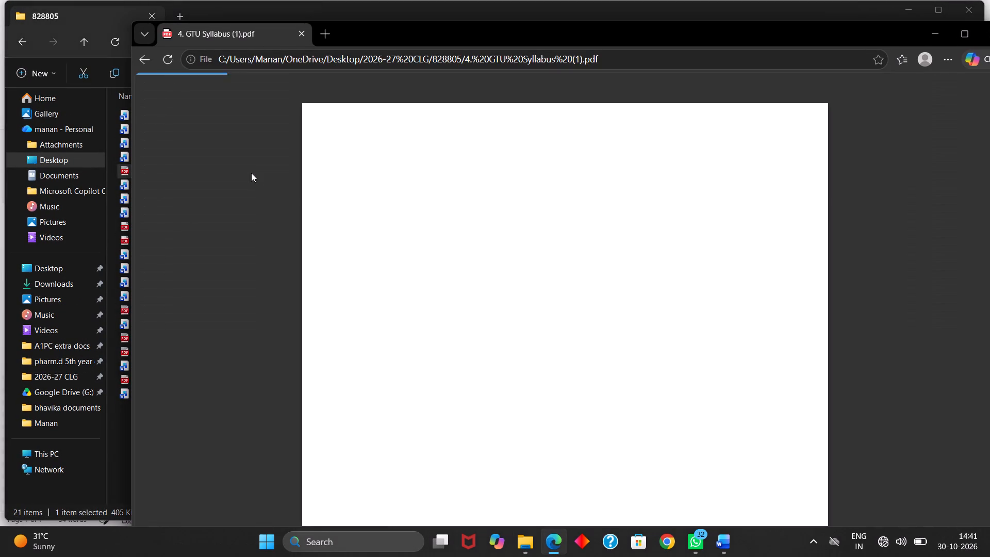
Look through the course contents in the 4. GTU Syllabus (1) PDF, and close it.
{"action": "scroll", "coordinate": [426, 257], "scroll_direction": "up", "scroll_amount": 3}
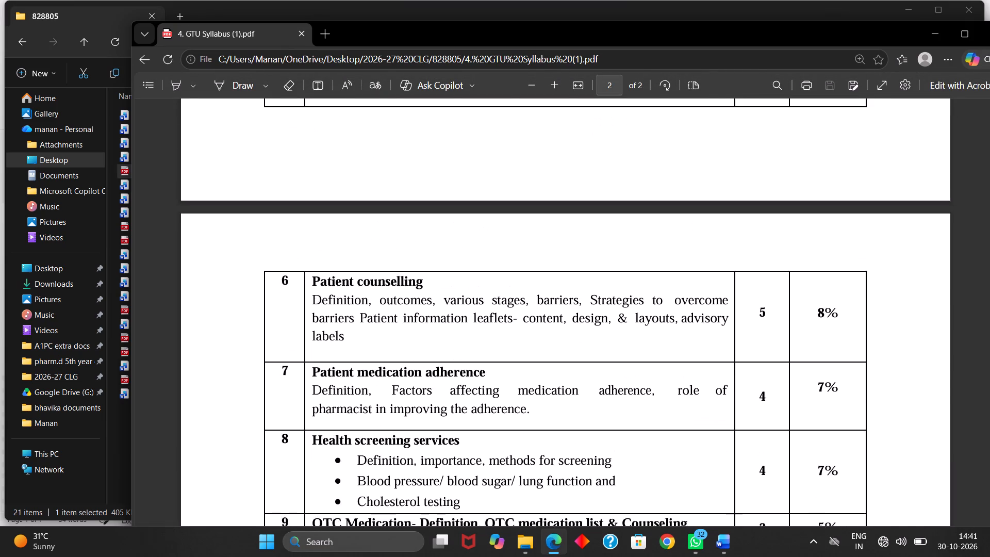
{"action": "scroll", "coordinate": [426, 257], "scroll_direction": "up", "scroll_amount": 4}
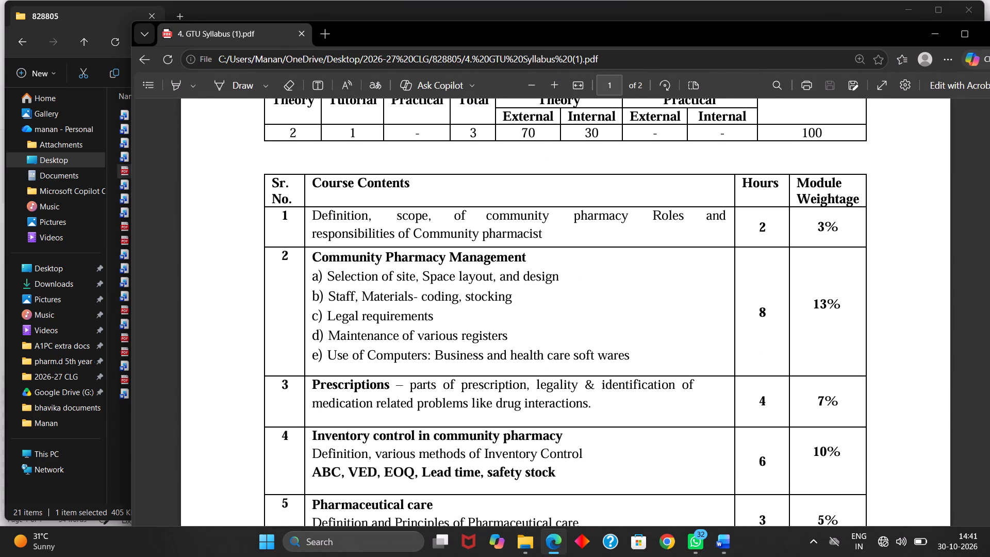
{"action": "scroll", "coordinate": [426, 257], "scroll_direction": "down", "scroll_amount": 2}
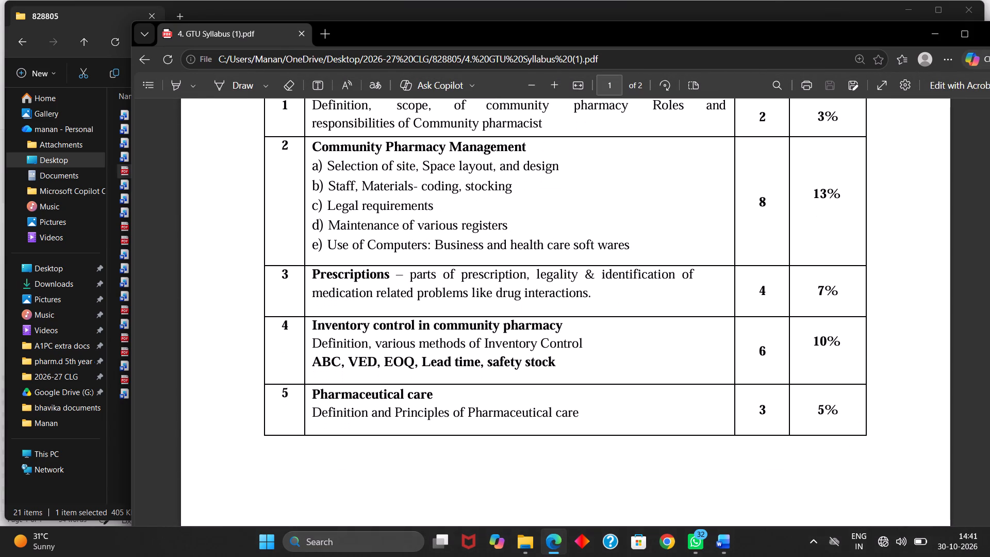
{"action": "scroll", "coordinate": [426, 257], "scroll_direction": "down", "scroll_amount": 1}
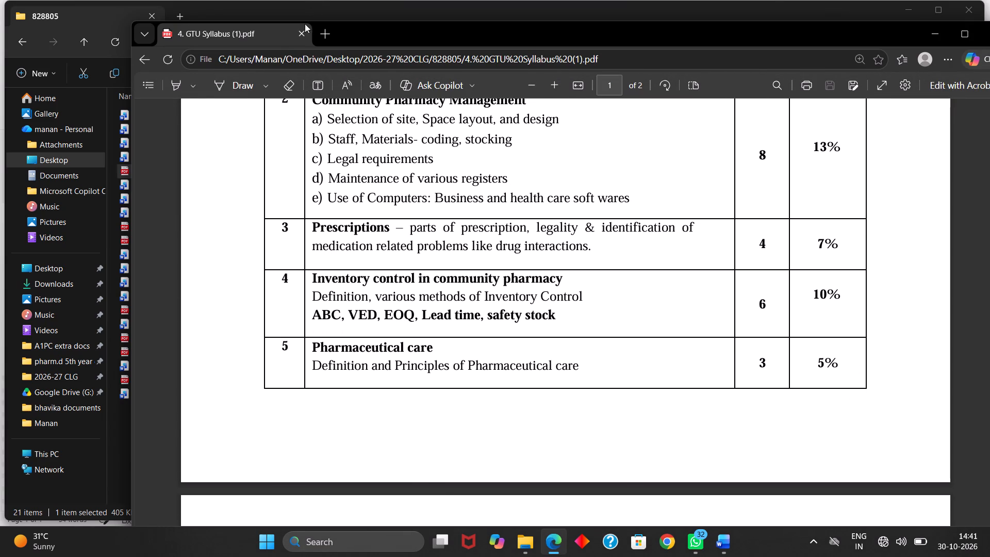
{"action": "left_click", "coordinate": [304, 31]}
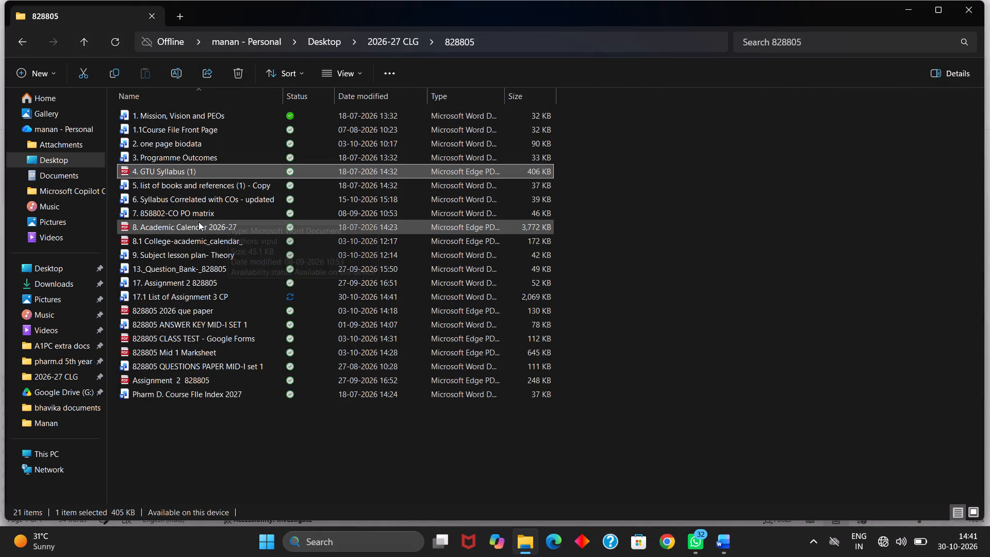
Return to the 828805 folder in File Explorer and open the document 9. Subject lesson plan- Theory in Word.
{"action": "left_click", "coordinate": [358, 111]}
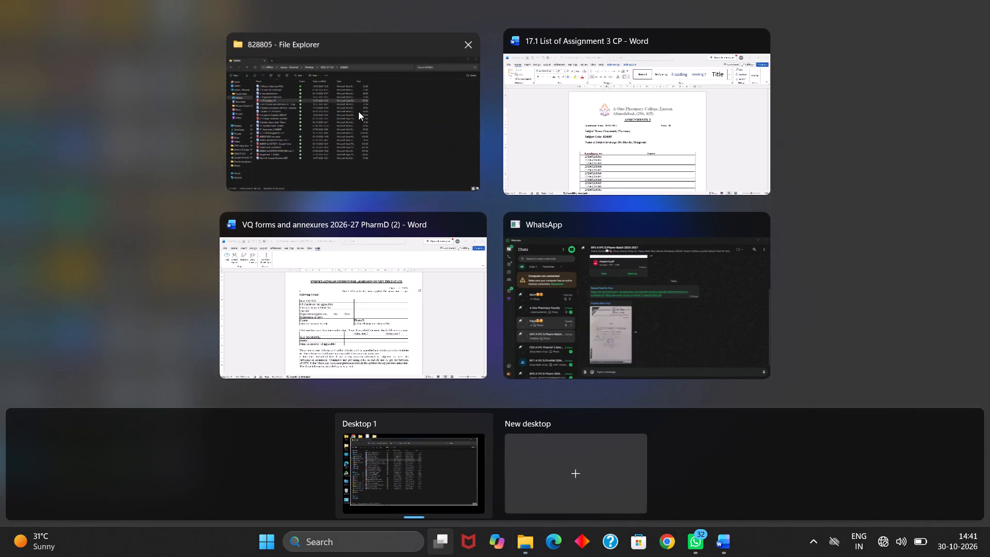
{"action": "double_click", "coordinate": [219, 252]}
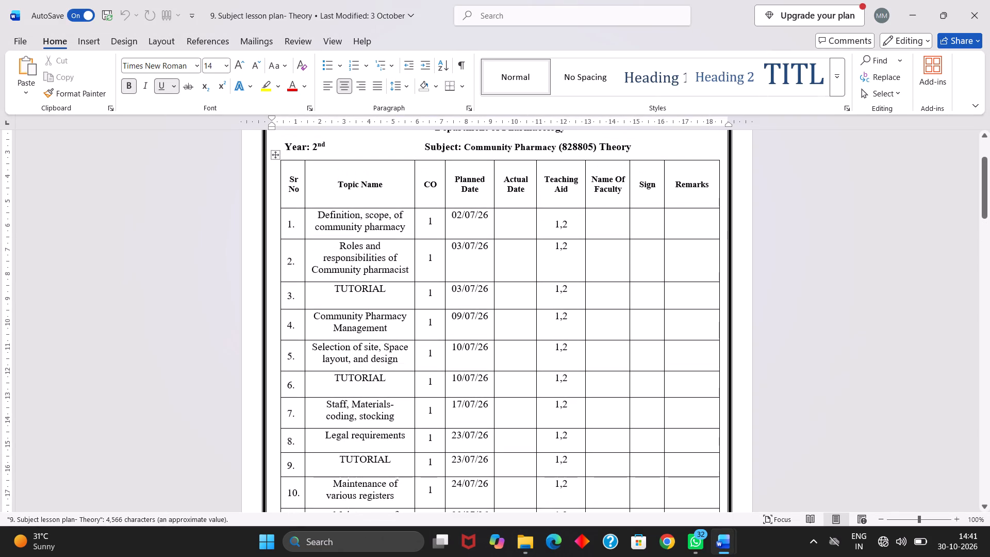
Read through the topic names in the Community Pharmacy lesson plan table, continuing from the first page onto the second.
{"action": "scroll", "coordinate": [364, 343], "scroll_direction": "down", "scroll_amount": 1}
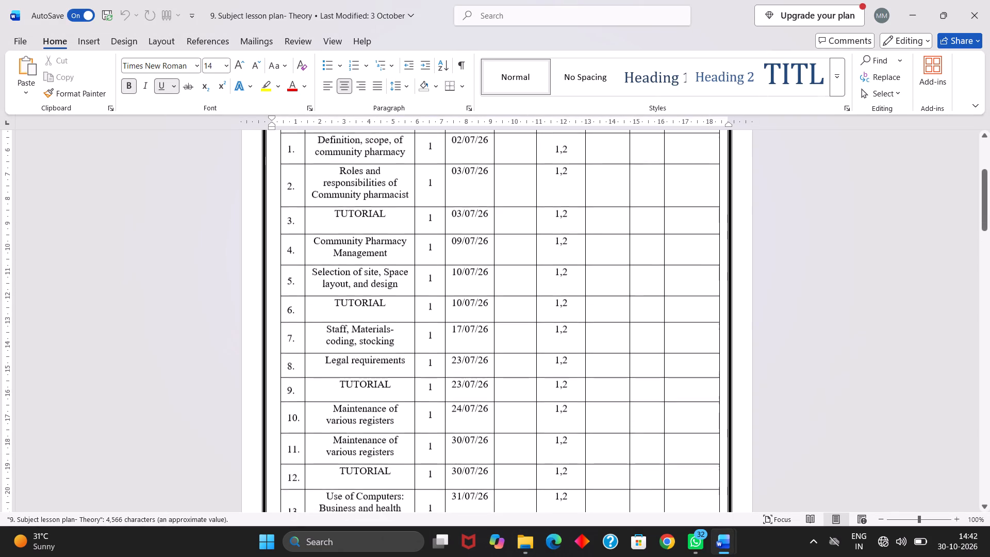
{"action": "scroll", "coordinate": [364, 343], "scroll_direction": "down", "scroll_amount": 3}
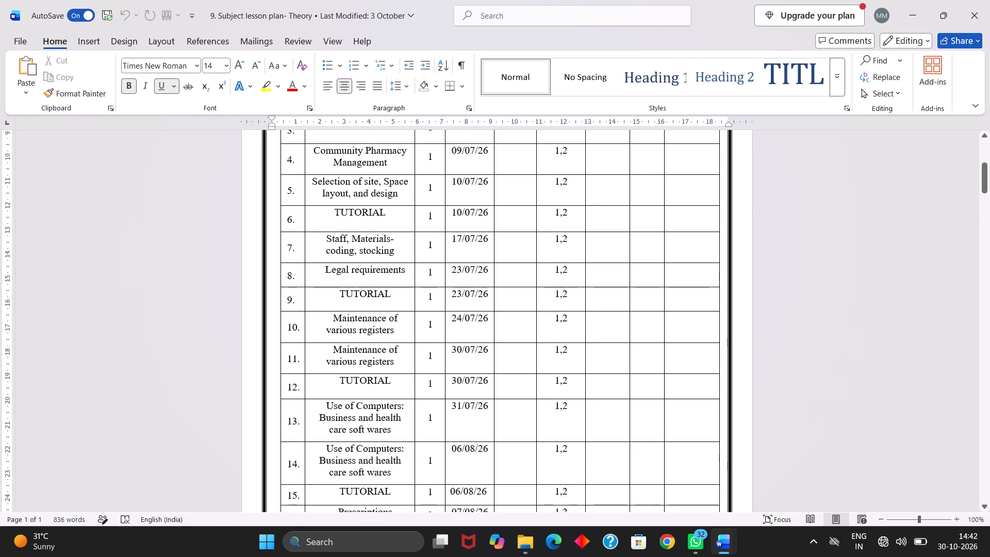
{"action": "scroll", "coordinate": [364, 343], "scroll_direction": "down", "scroll_amount": 1}
{"action": "scroll", "coordinate": [364, 343], "scroll_direction": "up", "scroll_amount": 1}
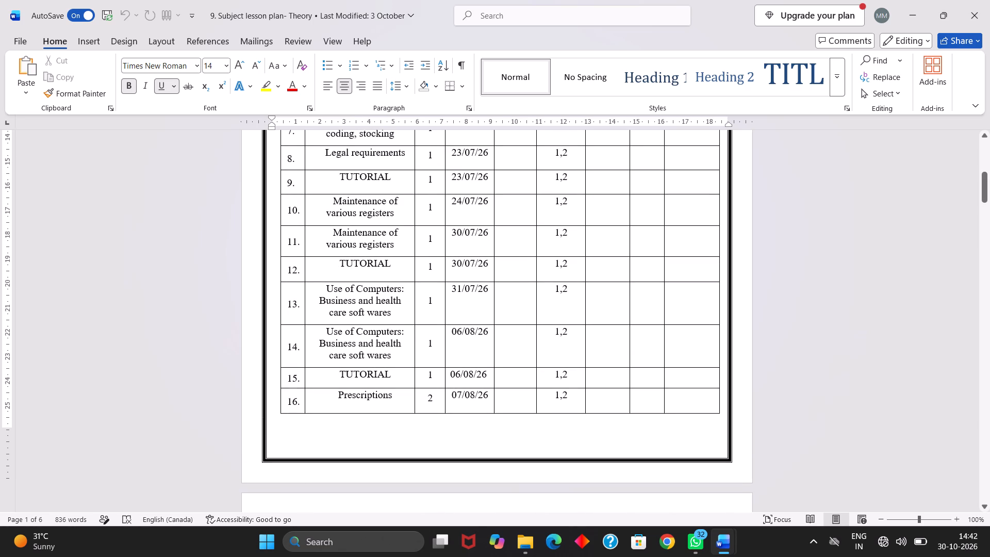
{"action": "scroll", "coordinate": [353, 342], "scroll_direction": "down", "scroll_amount": 2}
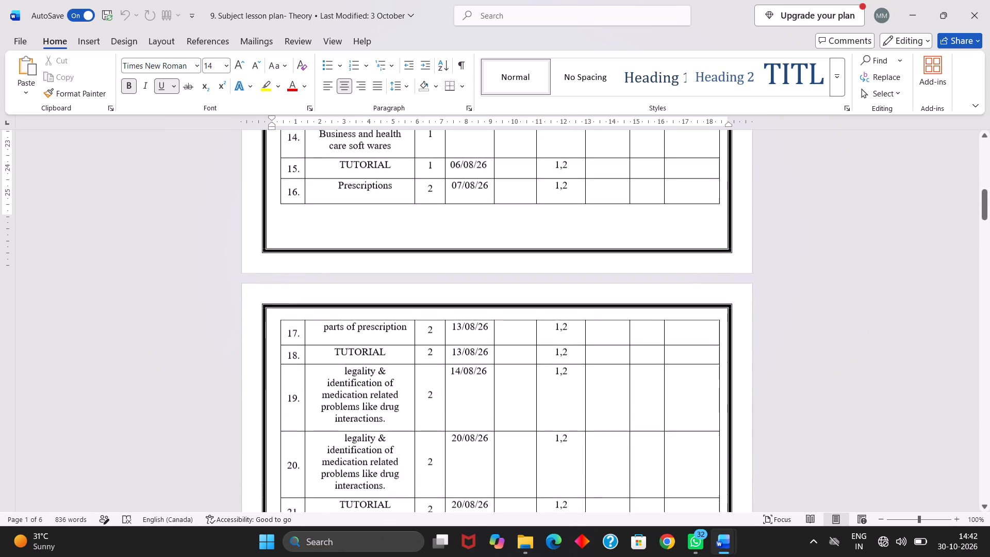
{"action": "scroll", "coordinate": [353, 342], "scroll_direction": "down", "scroll_amount": 2}
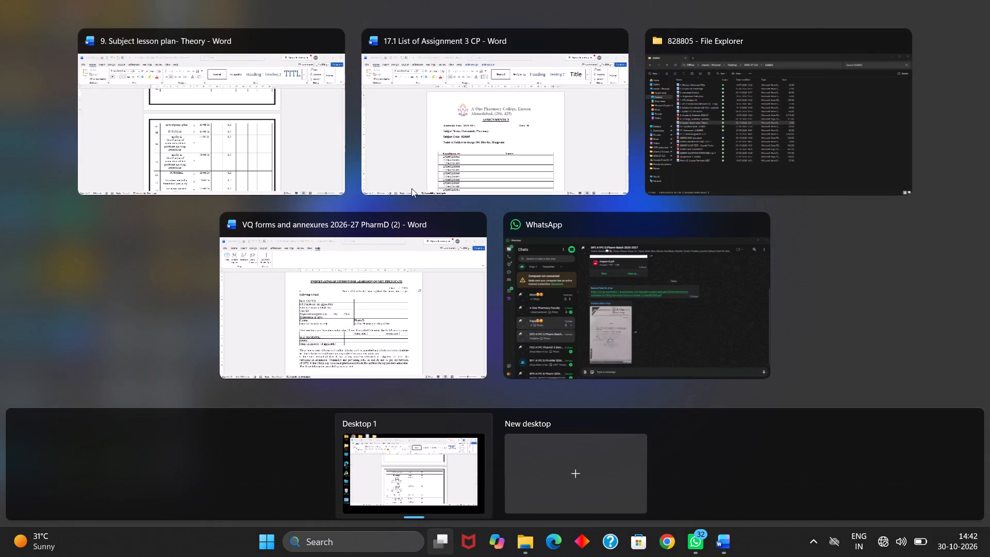
Back in the assignment list, enter Prescription as the first student's topic and set it to Capitalize Each Word.
{"action": "left_click", "coordinate": [466, 155]}
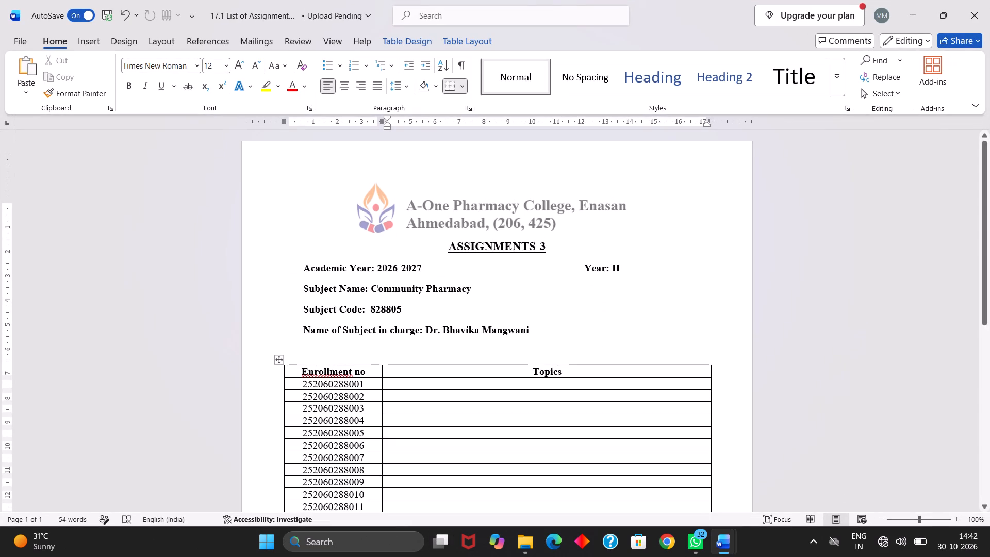
{"action": "left_click", "coordinate": [402, 383]}
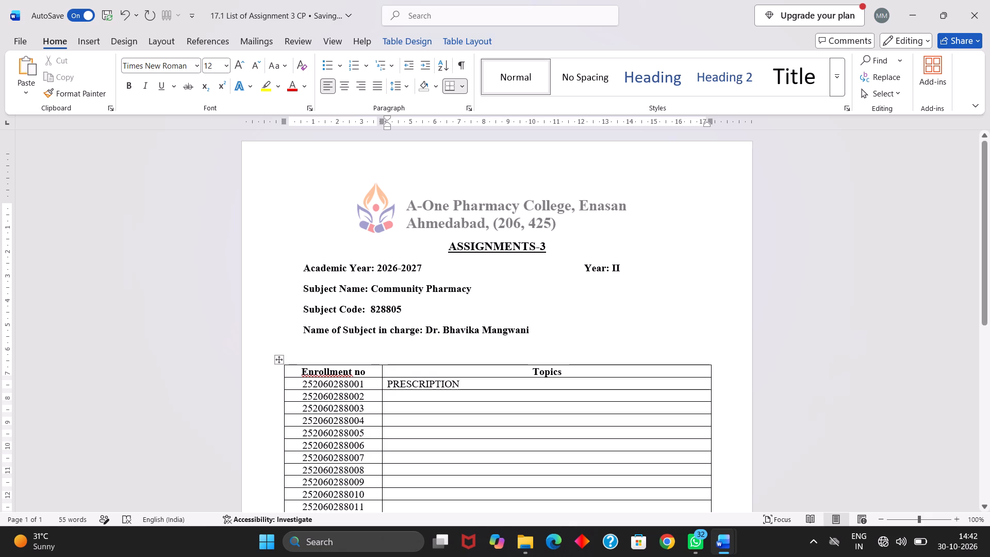
{"action": "left_click", "coordinate": [388, 385]}
{"action": "left_click", "coordinate": [388, 385]}
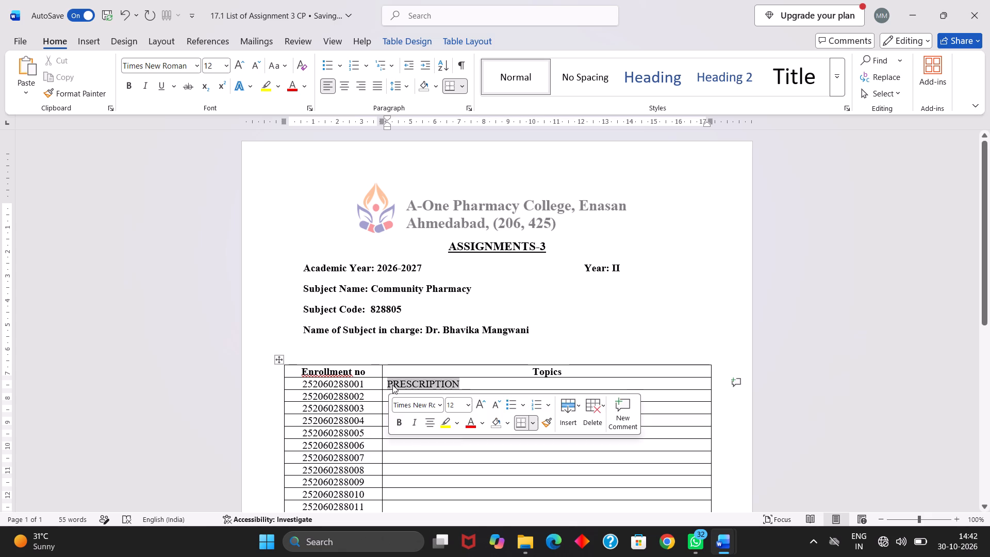
{"action": "left_click", "coordinate": [285, 64]}
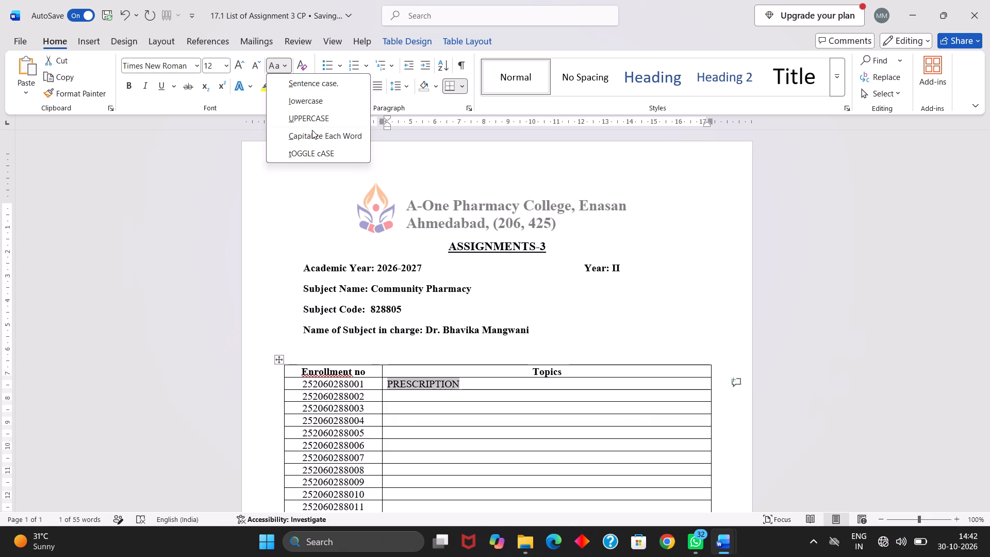
{"action": "left_click", "coordinate": [312, 133]}
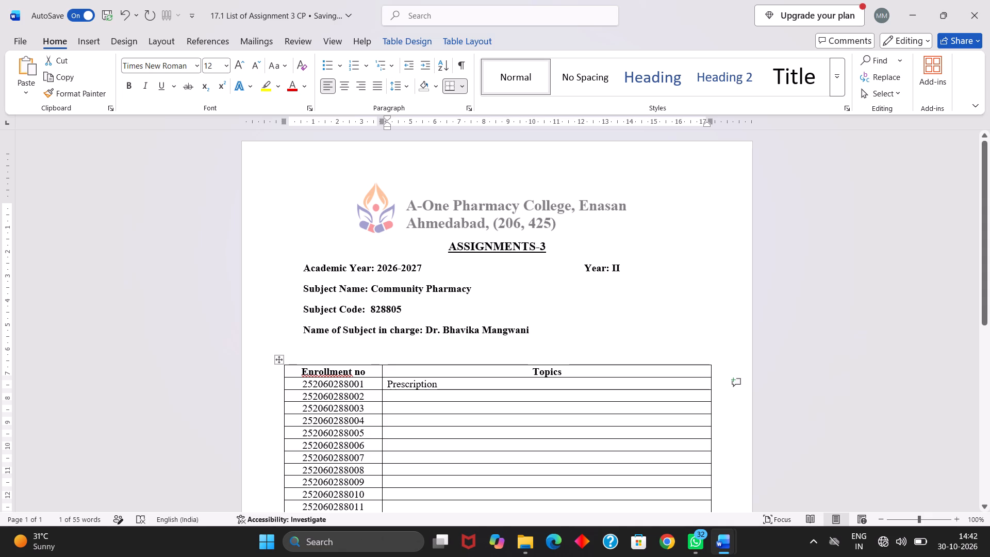
Consult the subject lesson plan and enter Inventory Control as the topic in the second student row of the assignment list.
{"action": "left_click", "coordinate": [402, 400]}
{"action": "left_click", "coordinate": [459, 98]}
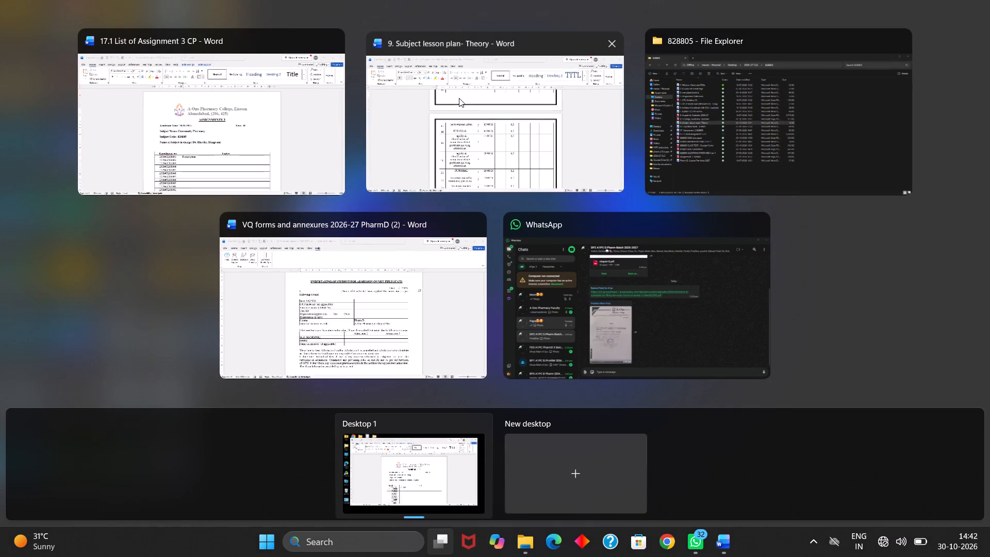
{"action": "scroll", "coordinate": [449, 314], "scroll_direction": "down", "scroll_amount": 1}
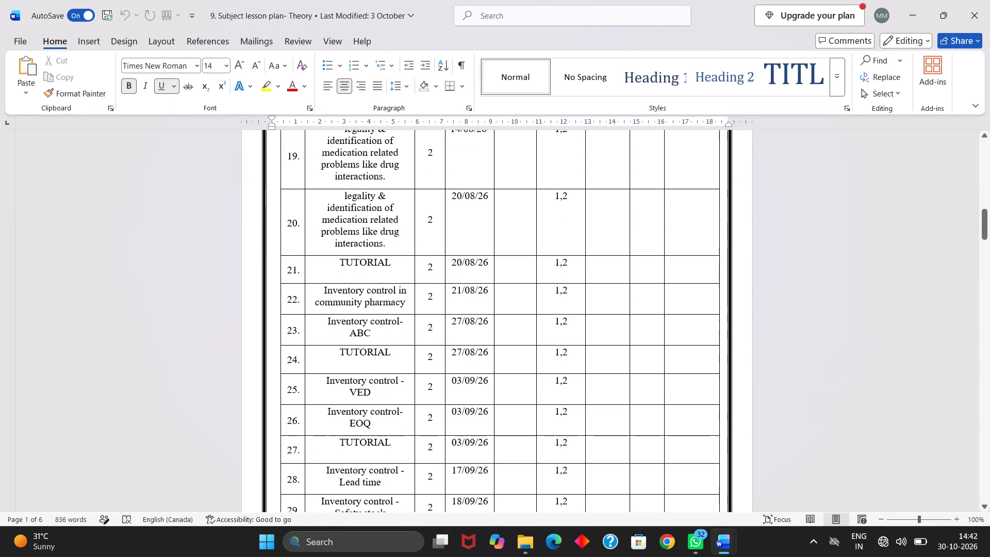
{"action": "left_click", "coordinate": [428, 111]}
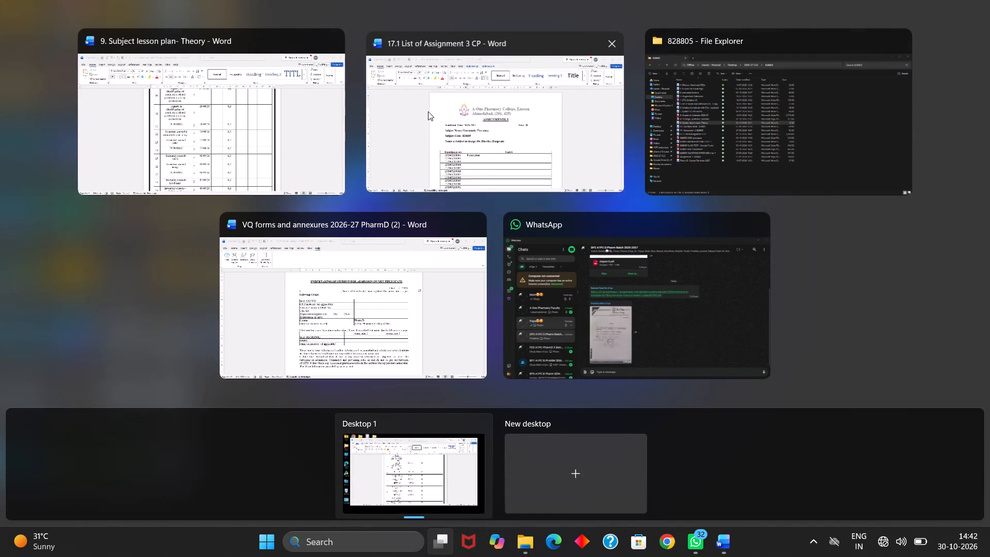
{"action": "left_click", "coordinate": [412, 397]}
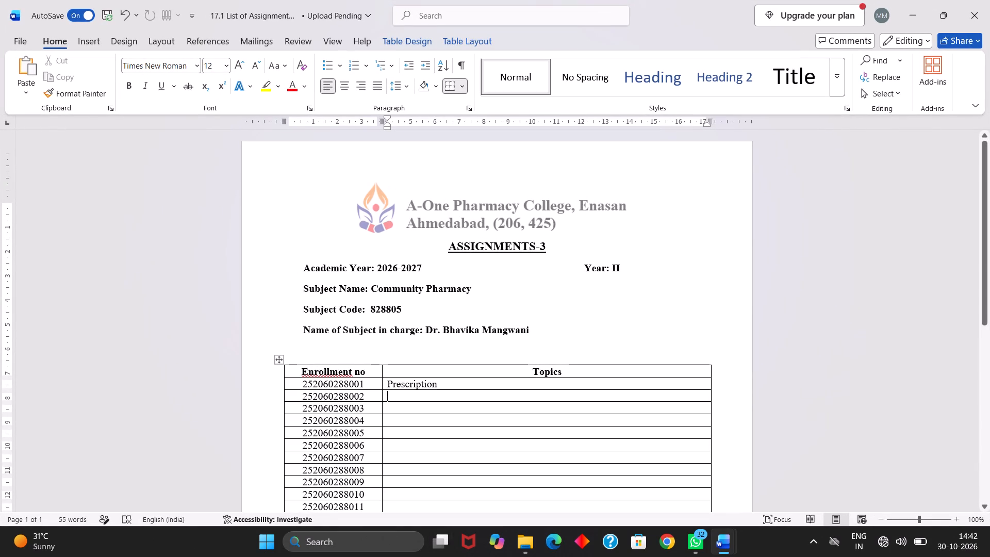
{"action": "key", "text": "i"}
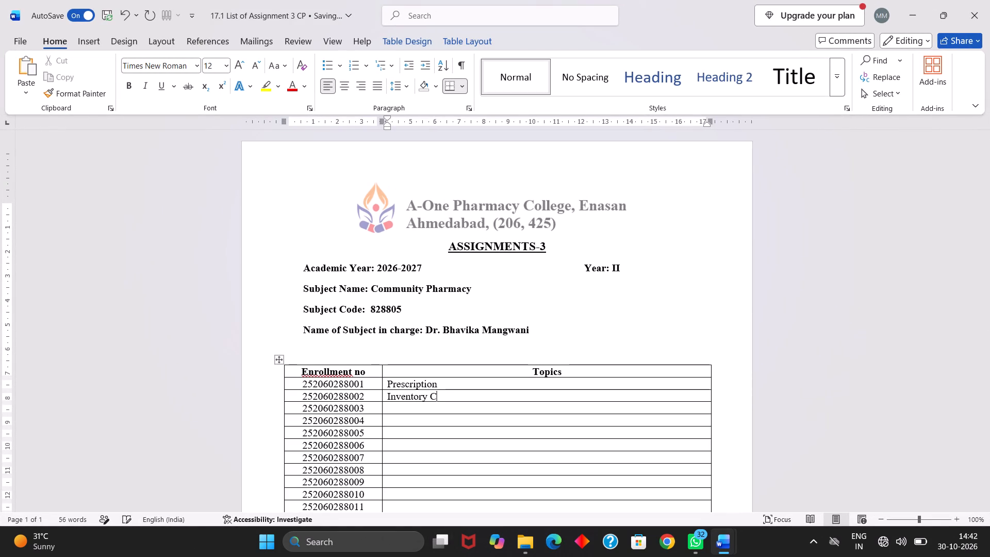
{"action": "type", "text": "ontrol"}
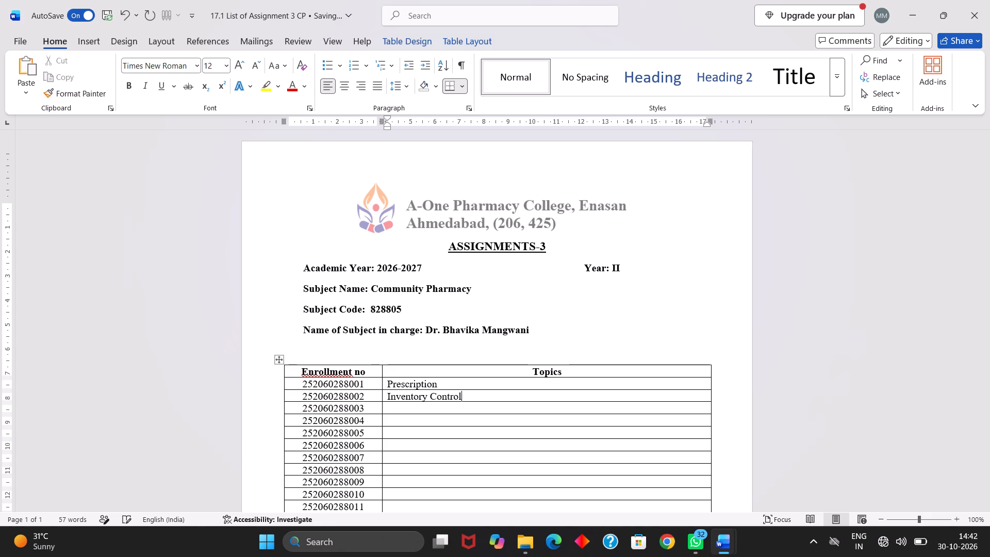
Consult the subject lesson plan and enter Pharmaceutical Care as the topic in the third student row of the assignment list.
{"action": "left_click", "coordinate": [390, 409]}
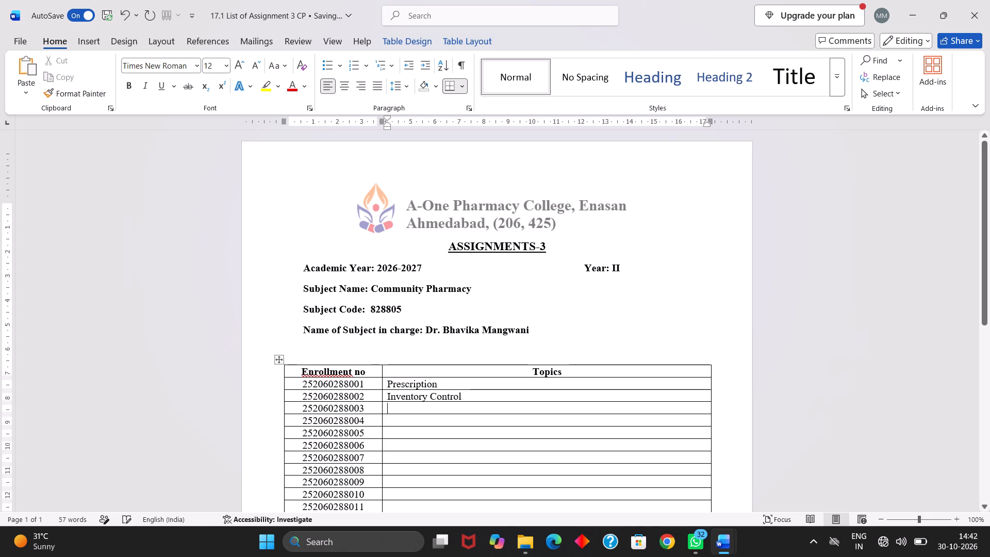
{"action": "left_click", "coordinate": [453, 125]}
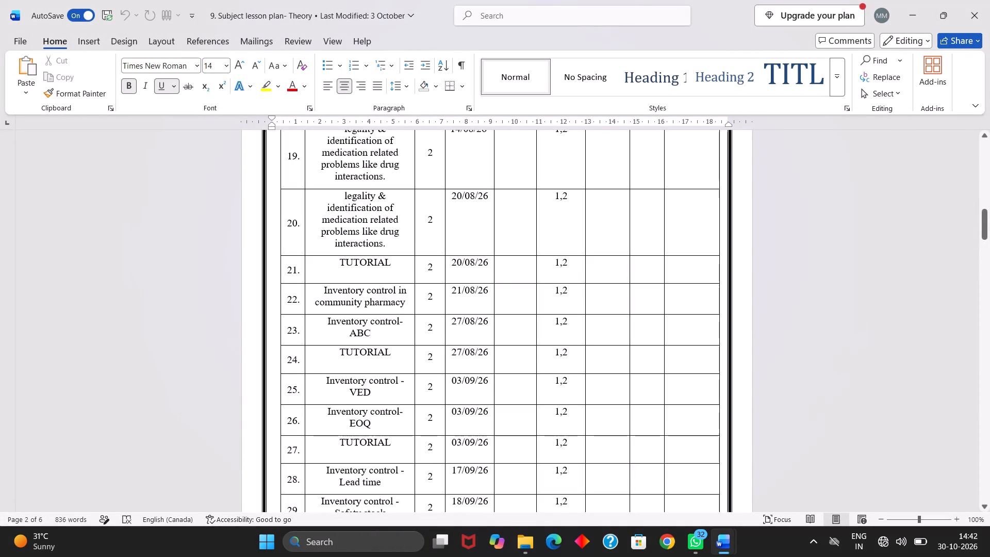
{"action": "scroll", "coordinate": [526, 312], "scroll_direction": "down", "scroll_amount": 2}
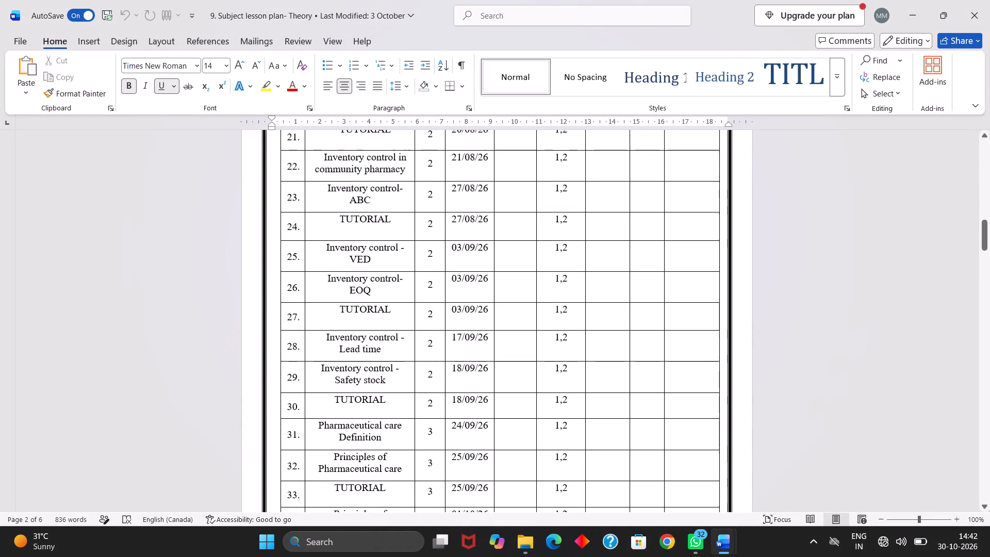
{"action": "scroll", "coordinate": [526, 312], "scroll_direction": "down", "scroll_amount": 1}
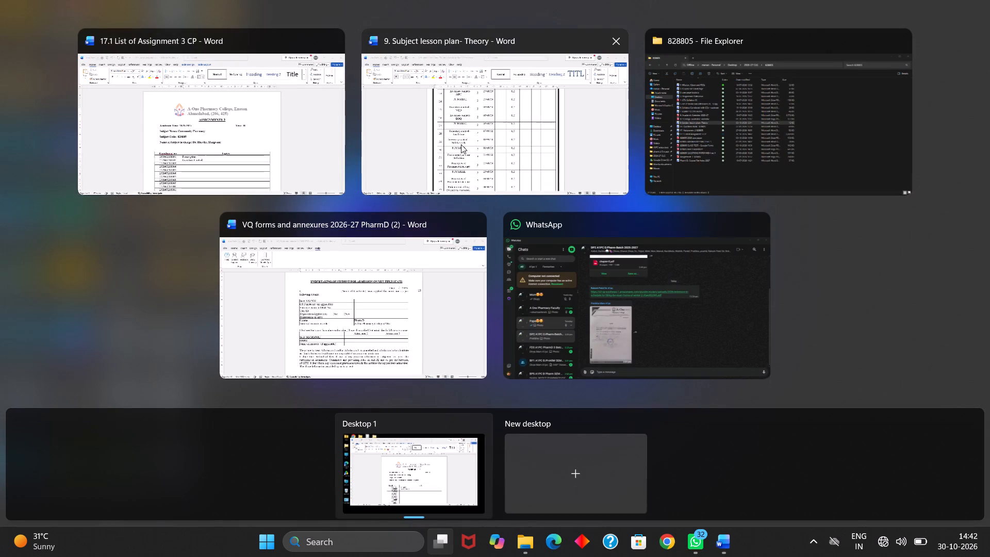
{"action": "left_click", "coordinate": [464, 141]}
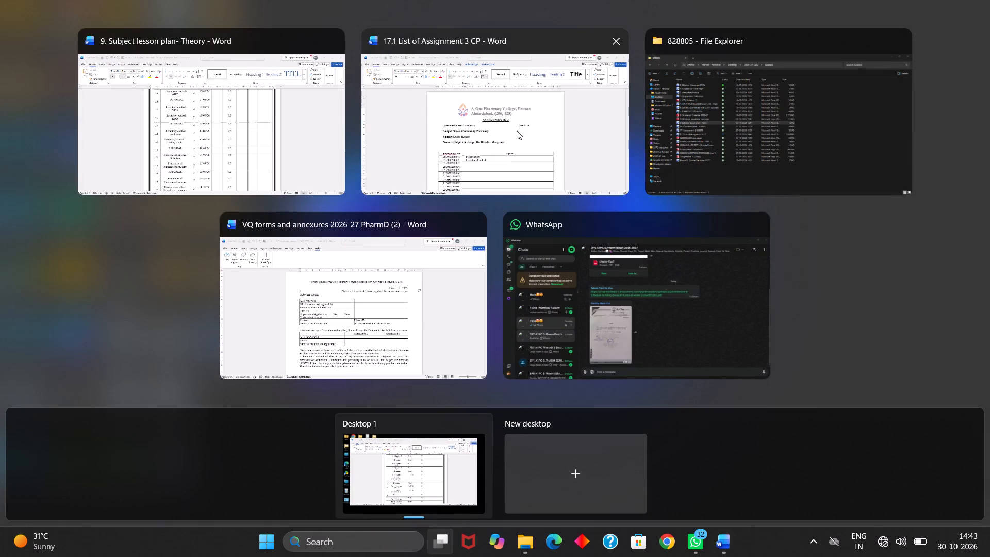
{"action": "left_click", "coordinate": [506, 144]}
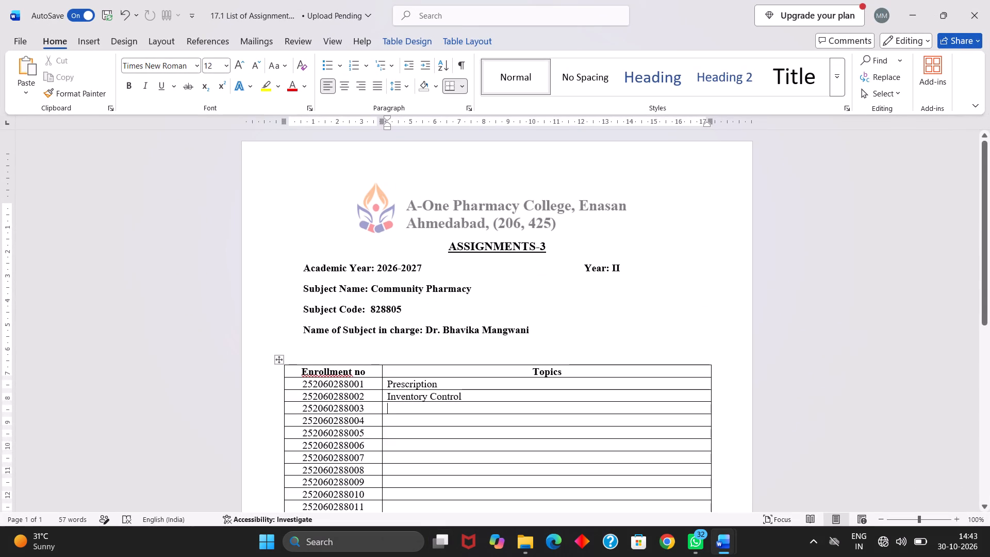
{"action": "type", "text": "harmacei"}
{"action": "key", "text": "BackSpace"}
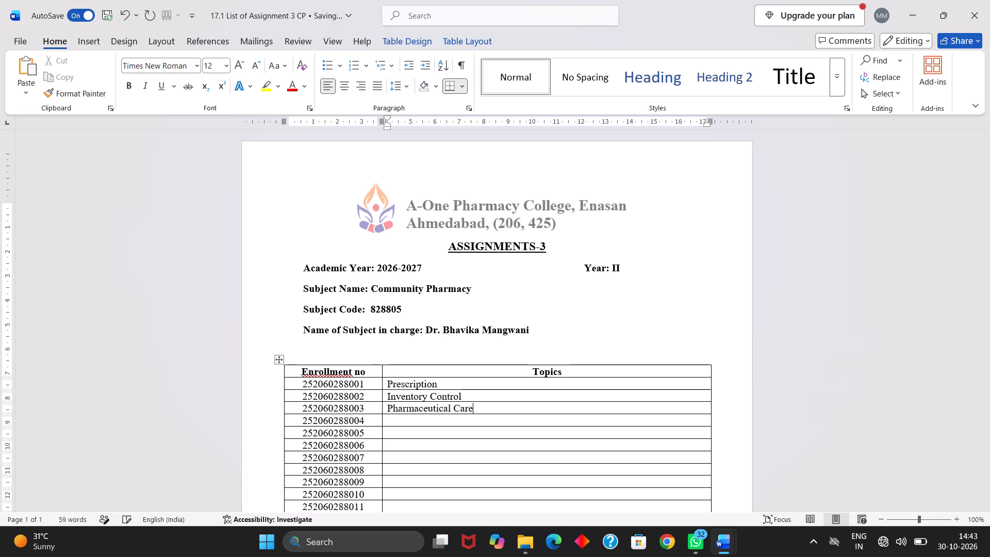
Check the lesson plan entries following Pharmaceutical care, and open the 4. GTU Syllabus (1) PDF from the 828805 folder in File Explorer.
{"action": "left_click", "coordinate": [483, 116]}
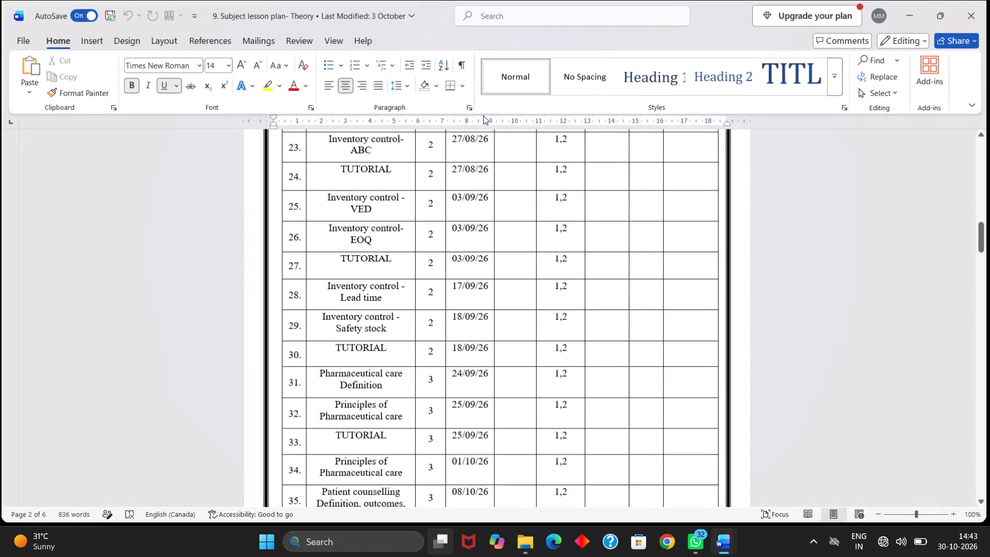
{"action": "scroll", "coordinate": [505, 211], "scroll_direction": "down", "scroll_amount": 2}
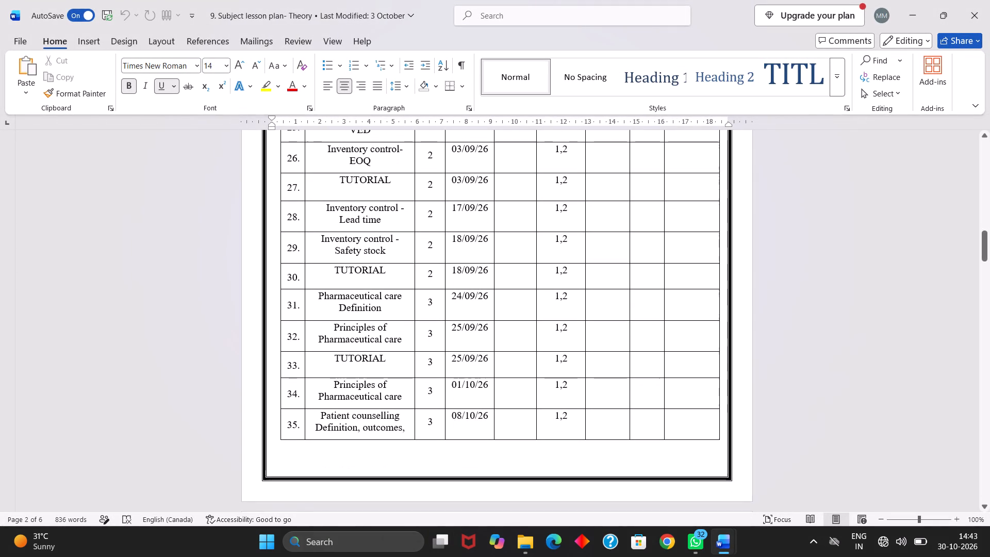
{"action": "scroll", "coordinate": [505, 211], "scroll_direction": "down", "scroll_amount": 1}
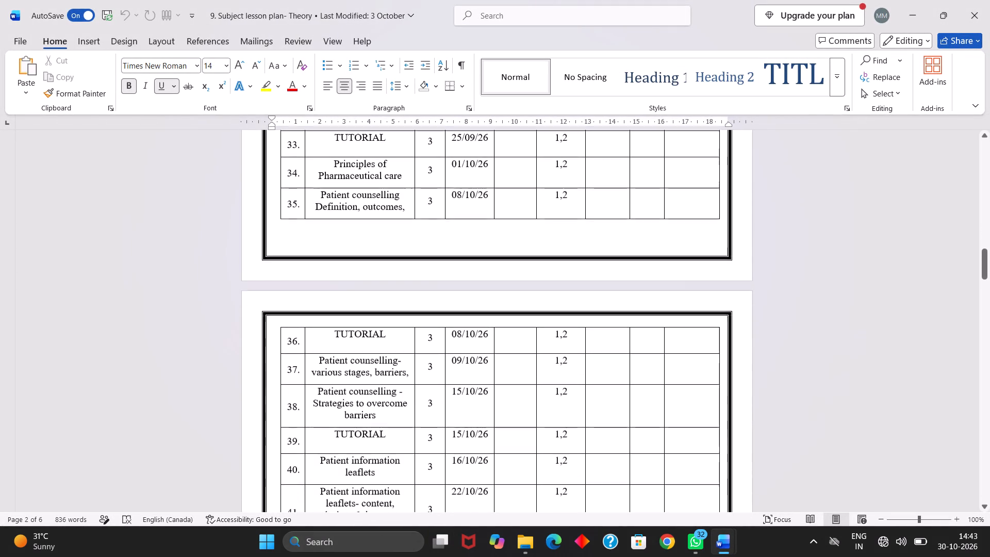
{"action": "right_click", "coordinate": [505, 211]}
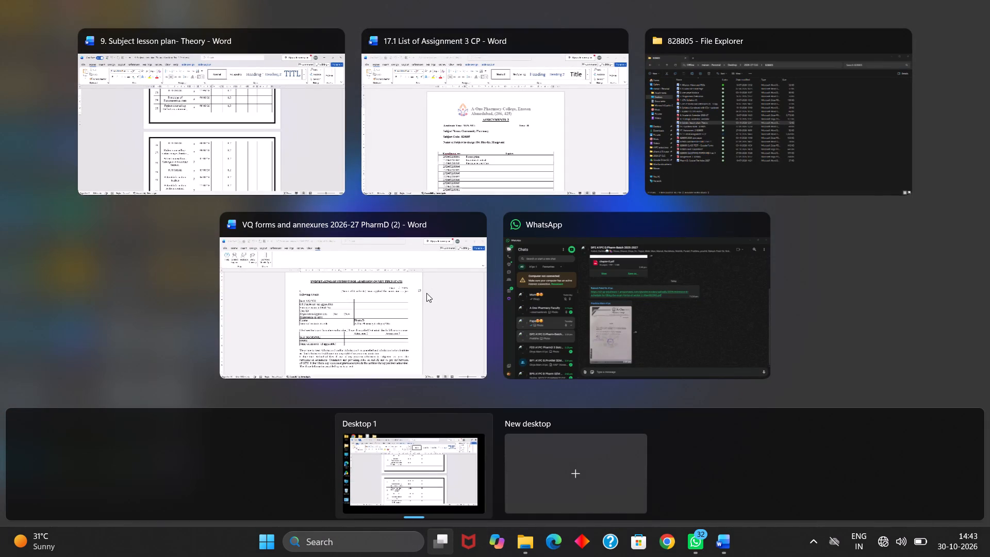
{"action": "left_click", "coordinate": [425, 293]}
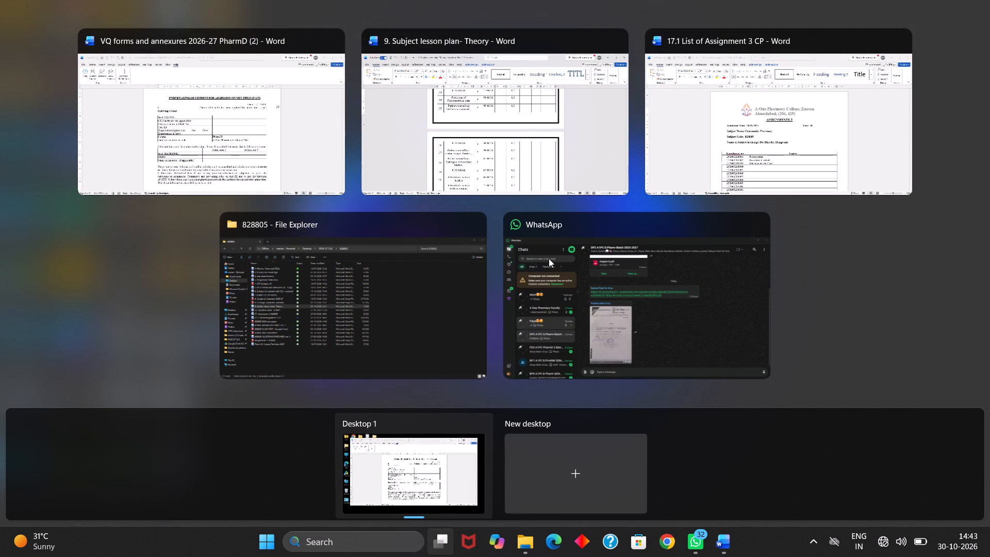
{"action": "left_click", "coordinate": [392, 275]}
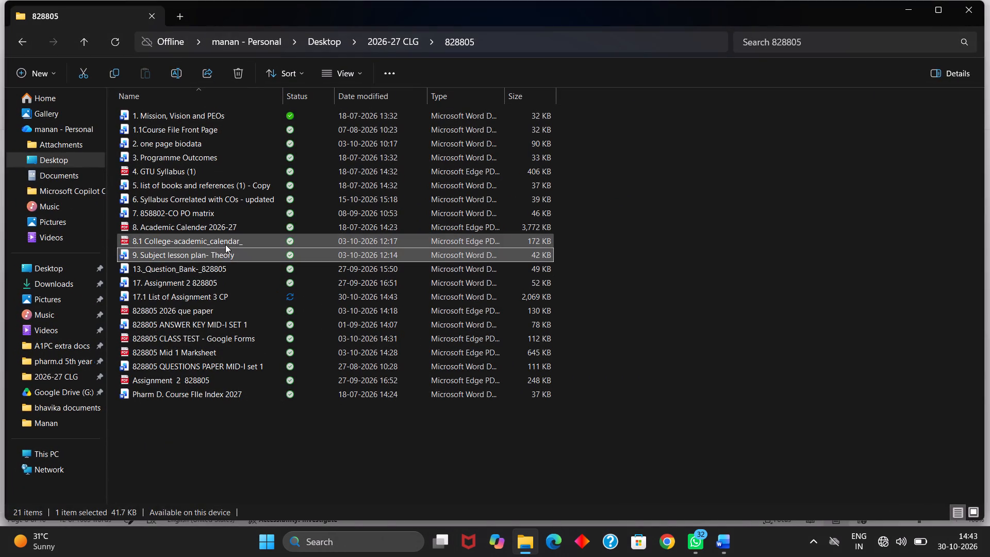
{"action": "double_click", "coordinate": [258, 171]}
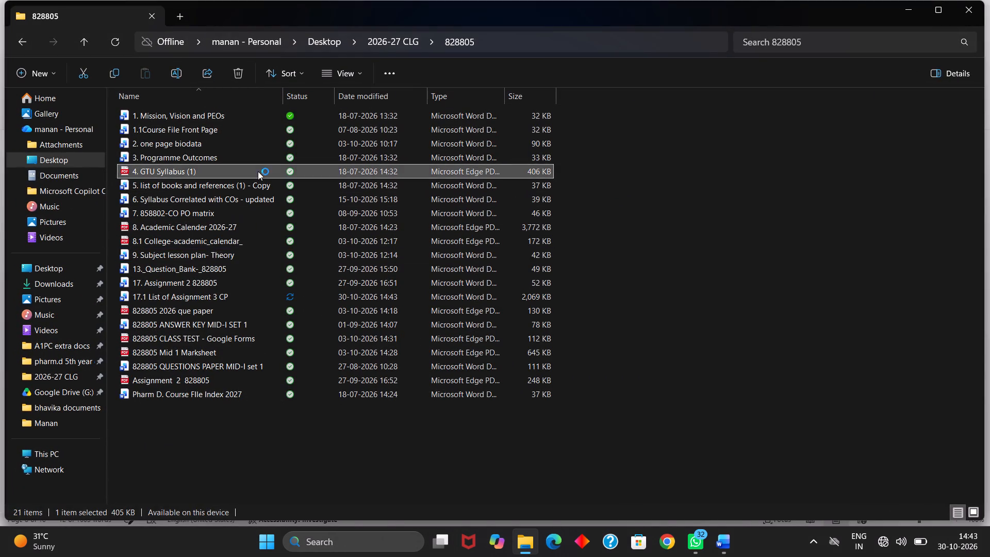
Consult syllabus unit 6 and enter Patient Counselling as the topic in the fourth student row of the assignment list.
{"action": "scroll", "coordinate": [483, 321], "scroll_direction": "down", "scroll_amount": 1}
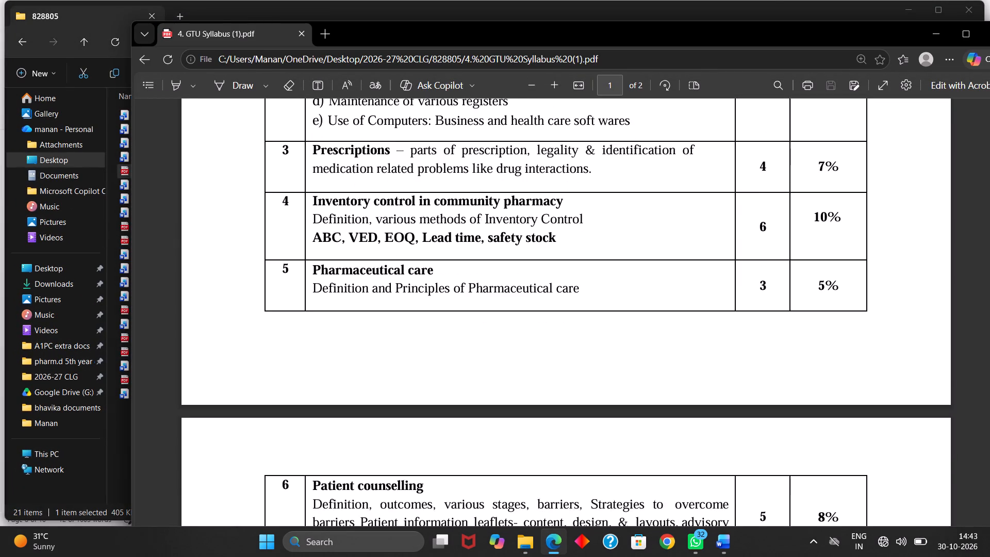
{"action": "scroll", "coordinate": [483, 321], "scroll_direction": "down", "scroll_amount": 2}
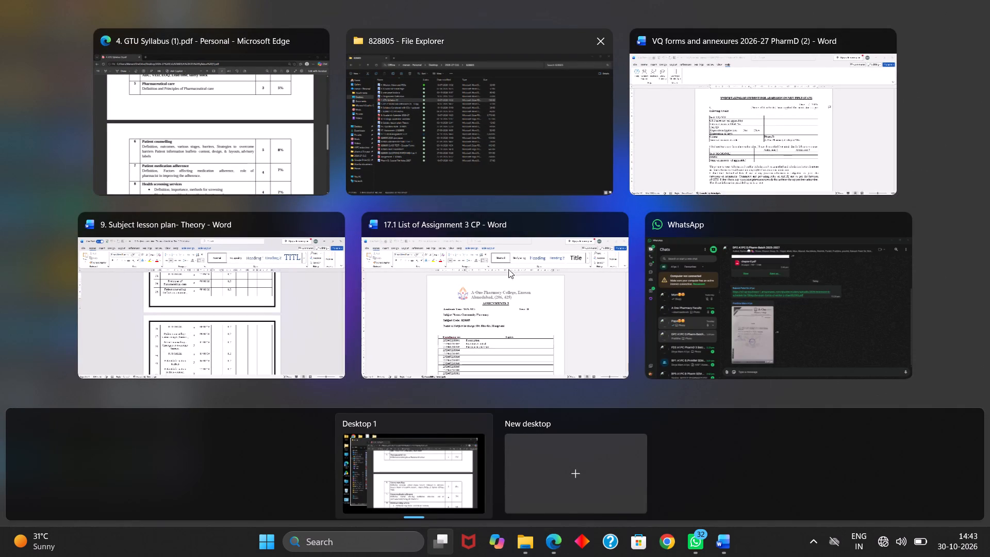
{"action": "left_click", "coordinate": [498, 276]}
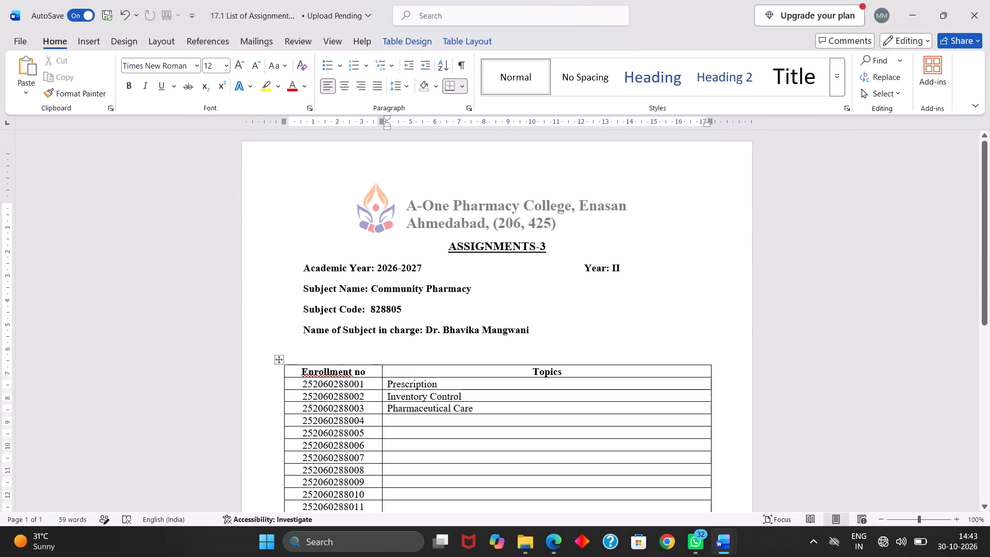
{"action": "left_click", "coordinate": [408, 422]}
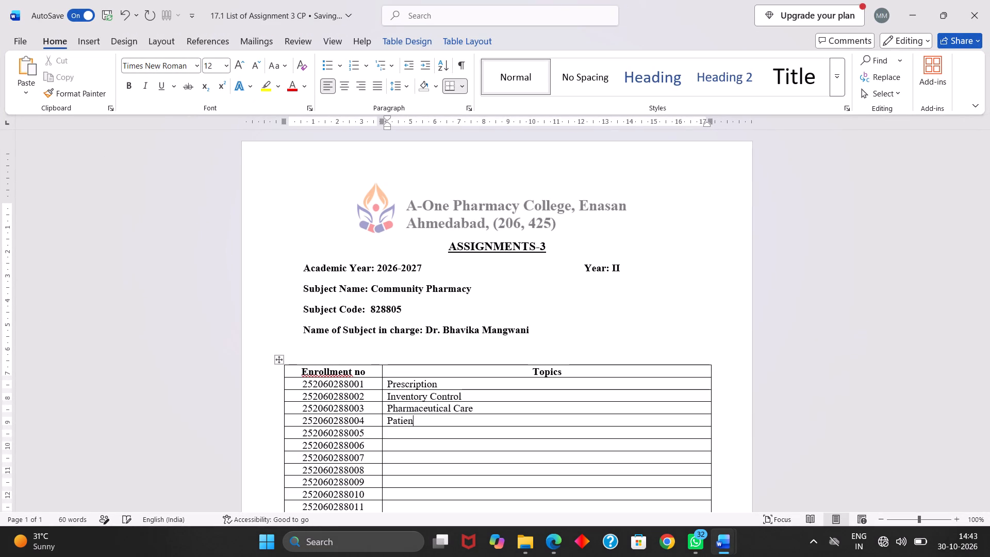
{"action": "type", "text": "ounselling"}
{"action": "key", "text": "space"}
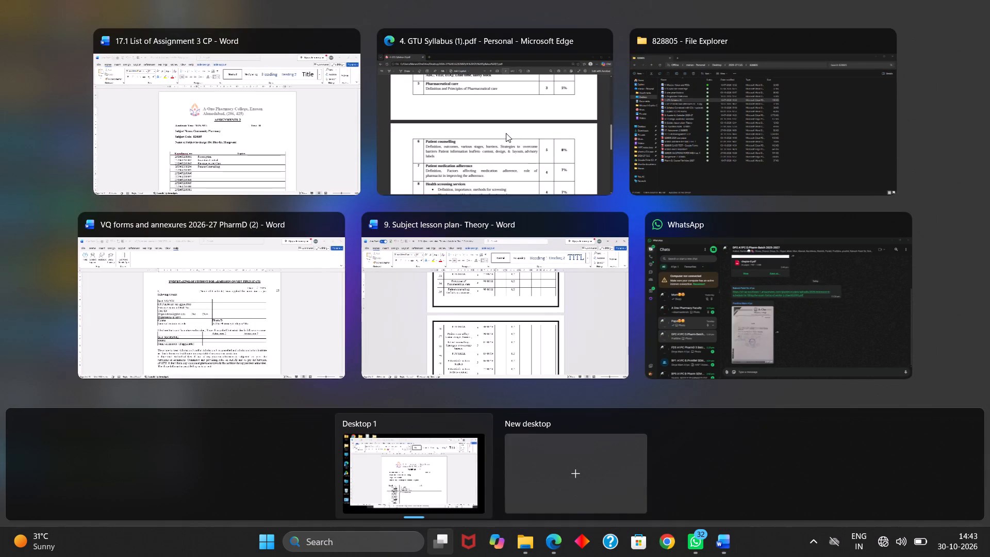
Copy the unit 7 heading Patient medication adherence from the syllabus PDF into the fifth student's Topics cell.
{"action": "left_click", "coordinate": [506, 133]}
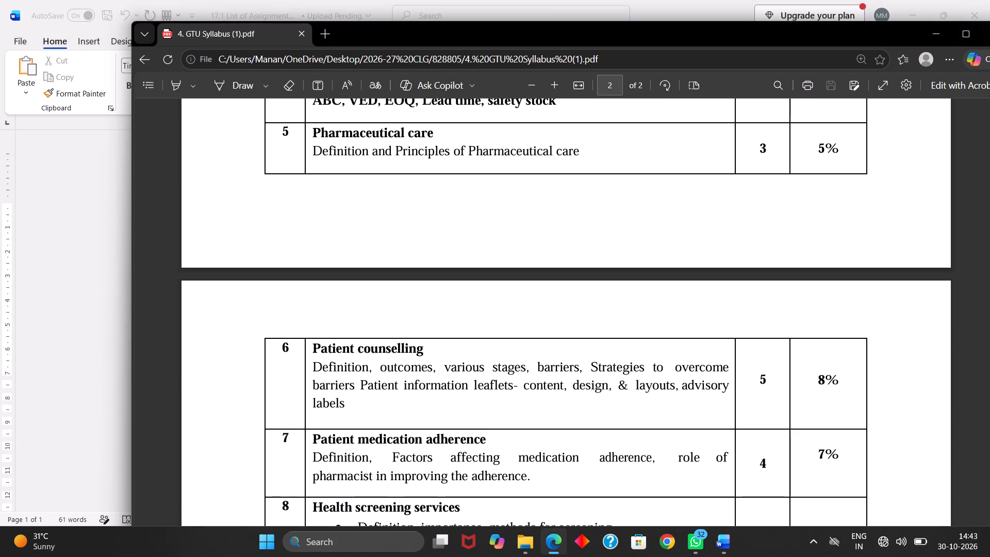
{"action": "left_click_drag", "start_coordinate": [315, 438], "coordinate": [486, 440]}
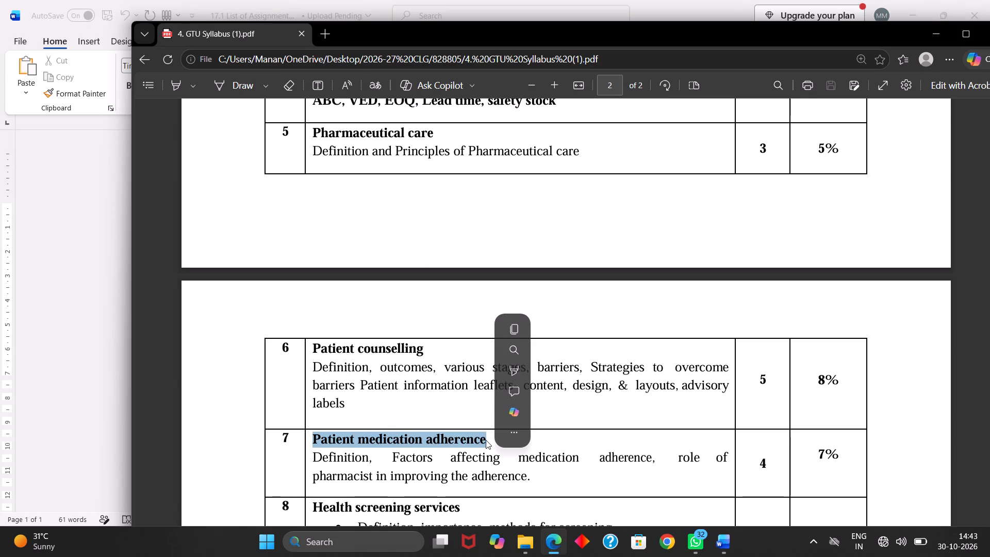
{"action": "key", "text": "ctrl+c"}
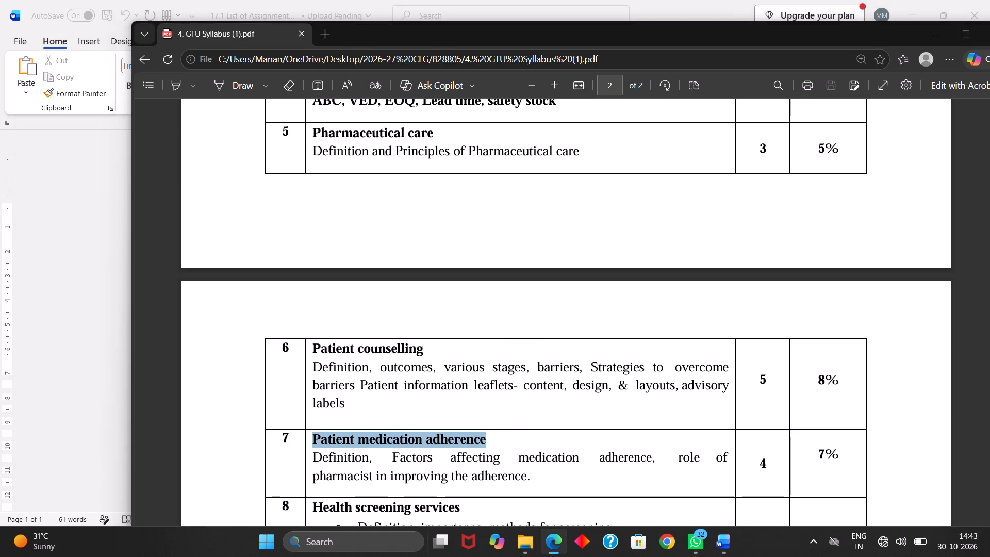
{"action": "left_click", "coordinate": [493, 128]}
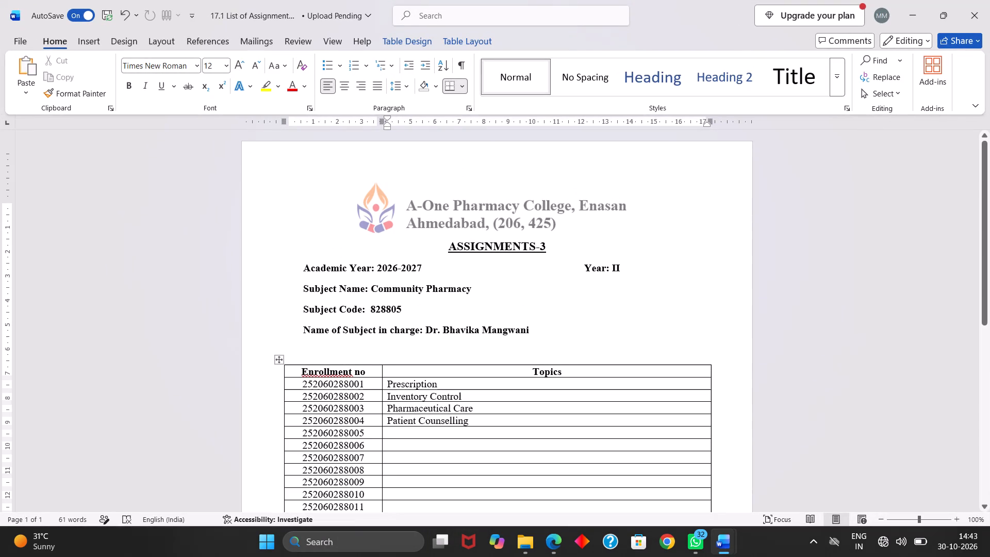
{"action": "left_click", "coordinate": [401, 432]}
{"action": "key", "text": "ctrl+v"}
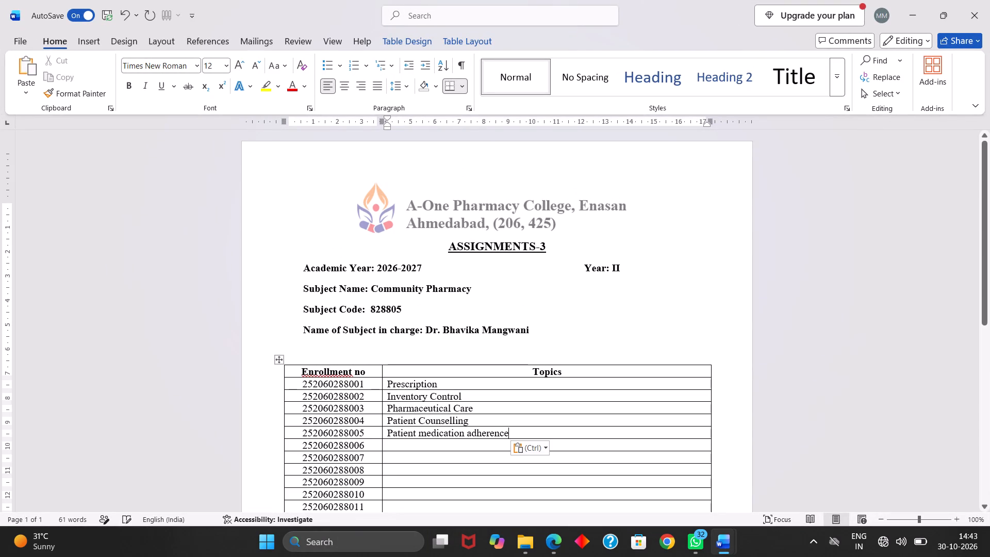
Capitalize the second and third words of the fifth student's topic so it reads Patient Medication Adherence.
{"action": "left_click", "coordinate": [426, 432]}
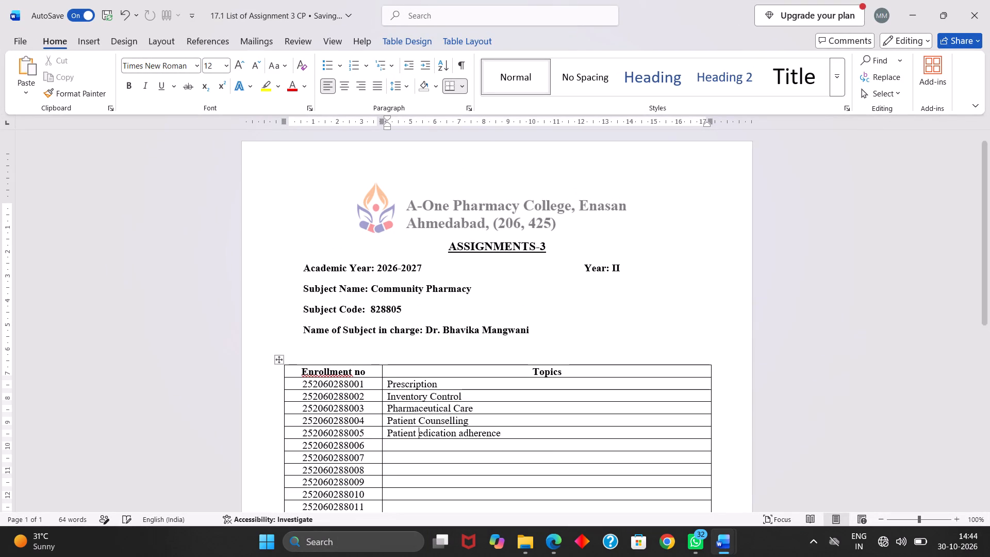
{"action": "key", "text": "Right"}
{"action": "key", "text": "Right"}
{"action": "key", "text": "Right"}
{"action": "key", "text": "Right"}
{"action": "key", "text": "Right"}
{"action": "key", "text": "Right"}
{"action": "key", "text": "Right"}
{"action": "key", "text": "Right"}
{"action": "key", "text": "Right"}
{"action": "key", "text": "Right"}
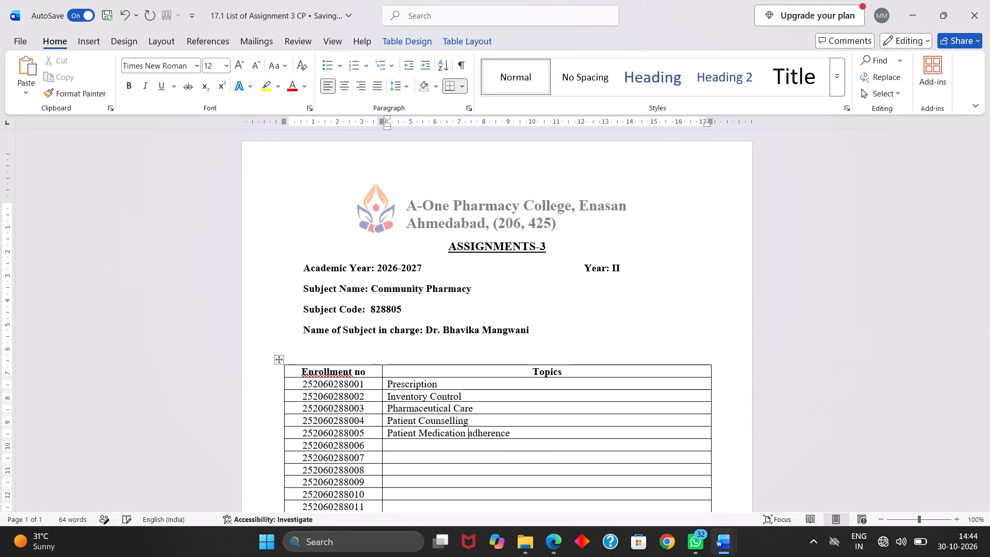
{"action": "key", "text": "Right"}
{"action": "key", "text": "BackSpace"}
{"action": "key", "text": "a"}
Copy the unit 8 heading Health screening services from the syllabus PDF into the Topics cells of the sixth to eighth students.
{"action": "scroll", "coordinate": [441, 409], "scroll_direction": "down", "scroll_amount": 4}
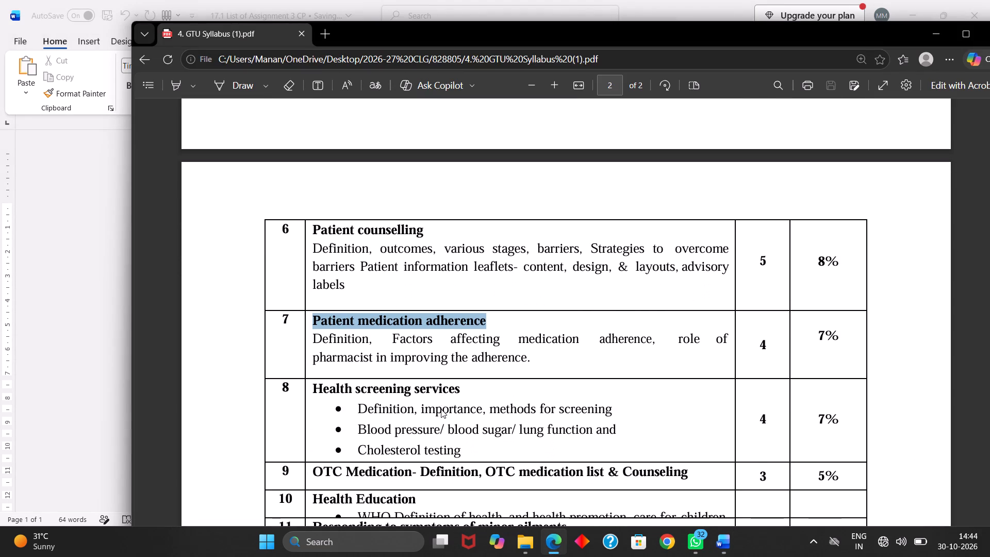
{"action": "scroll", "coordinate": [441, 409], "scroll_direction": "down", "scroll_amount": 3}
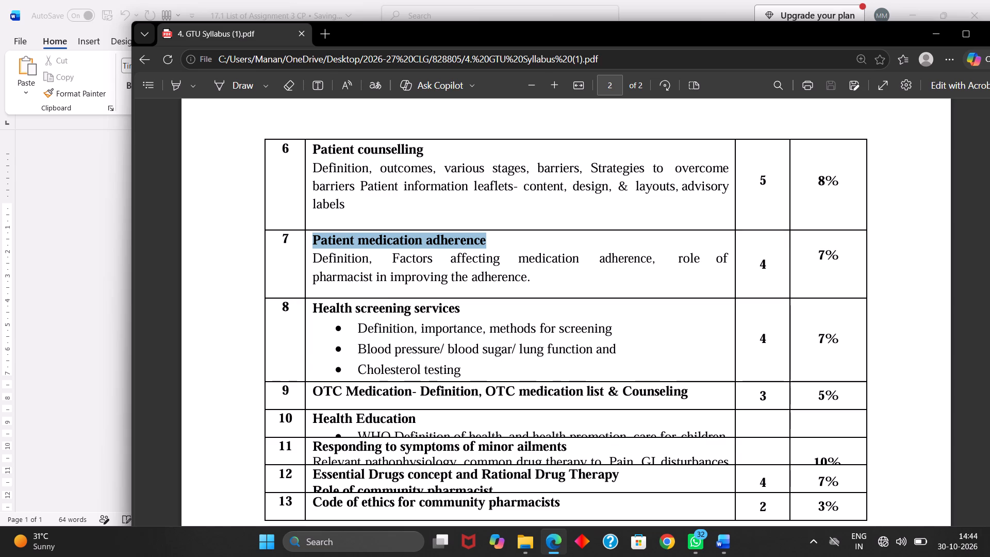
{"action": "left_click_drag", "start_coordinate": [313, 310], "coordinate": [460, 313]}
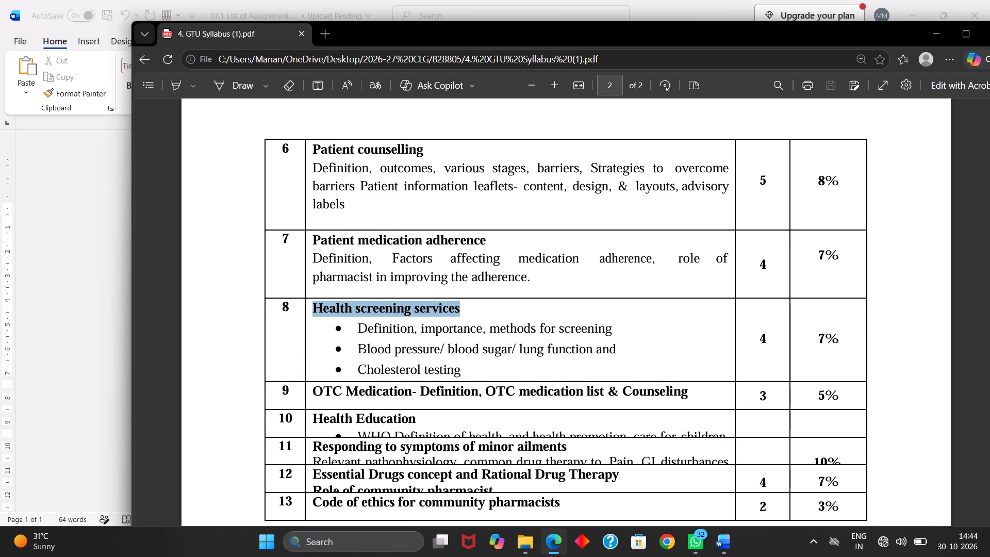
{"action": "left_click_drag", "start_coordinate": [460, 313], "coordinate": [458, 313]}
{"action": "key", "text": "ctrl+c"}
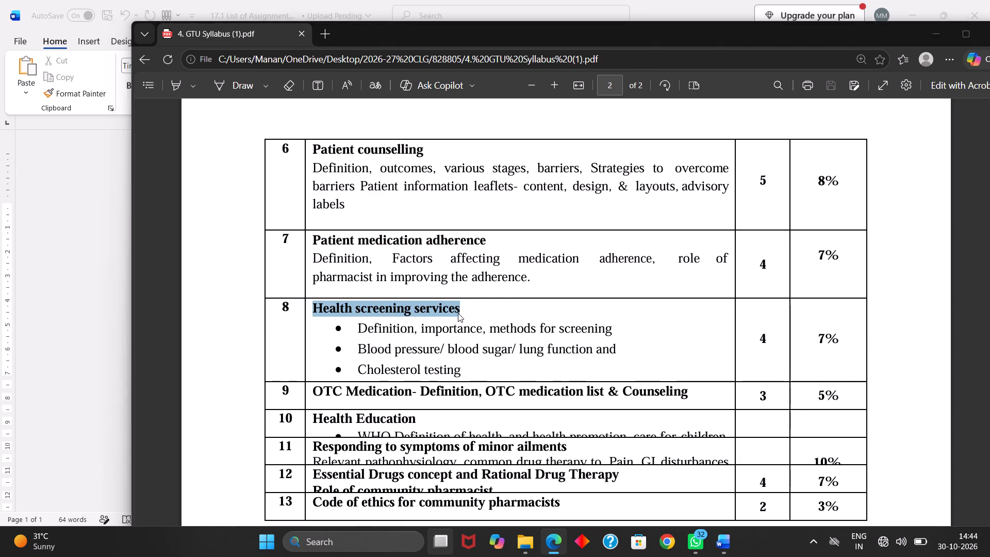
{"action": "left_click", "coordinate": [446, 161]}
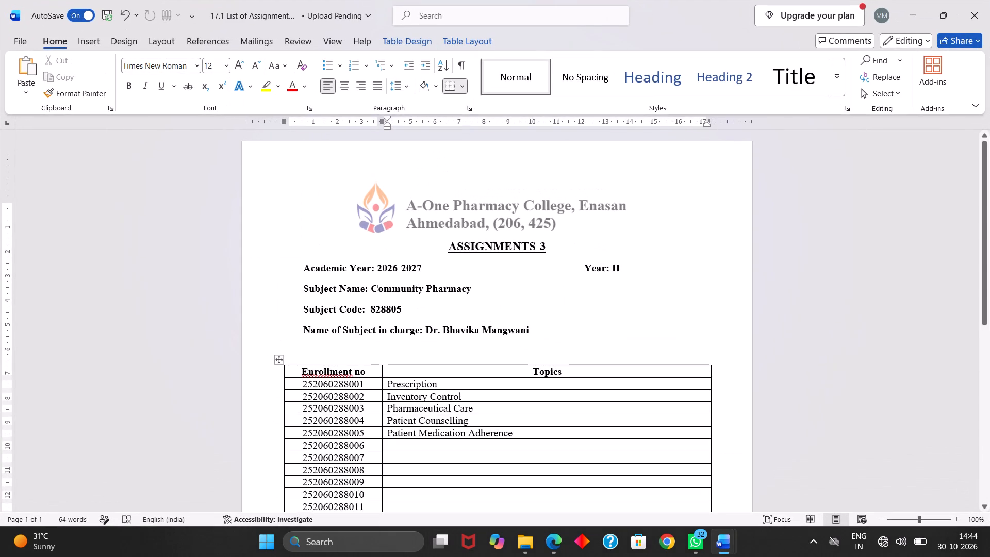
{"action": "left_click_drag", "start_coordinate": [402, 446], "coordinate": [417, 472]}
{"action": "key", "text": "ctrl+v"}
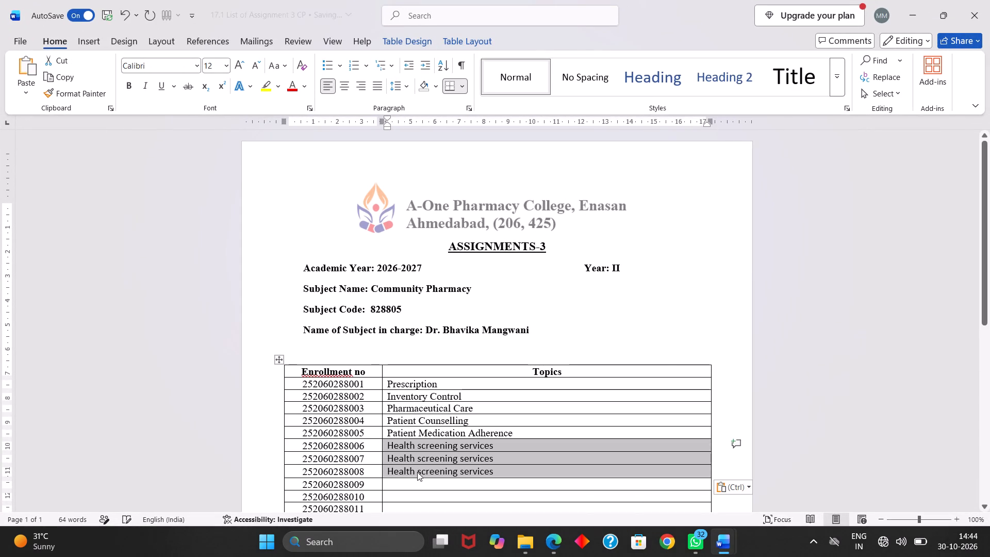
Copy Blood pressure from unit 8 of the syllabus PDF and append it after a hyphen to the sixth student's topic.
{"action": "left_click", "coordinate": [468, 156]}
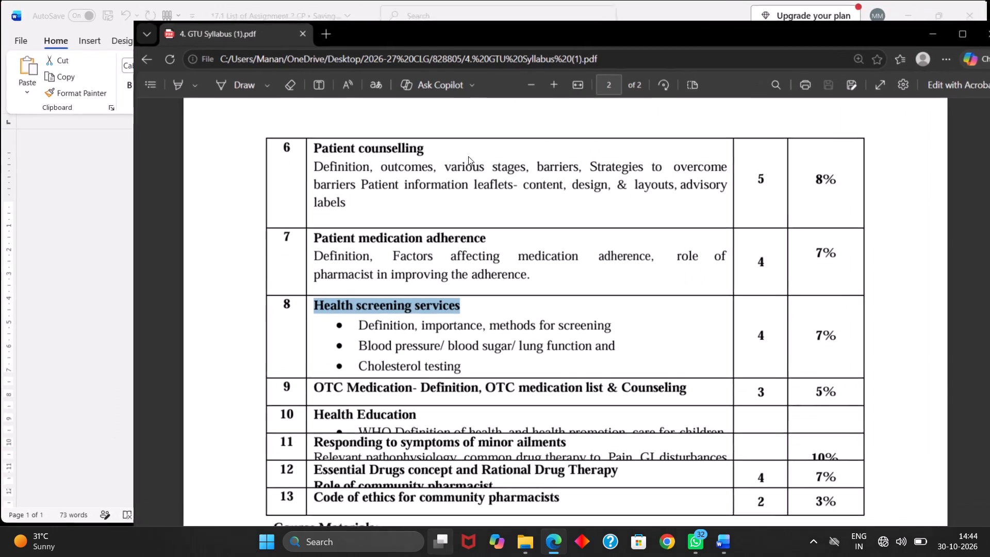
{"action": "left_click_drag", "start_coordinate": [358, 350], "coordinate": [379, 350]}
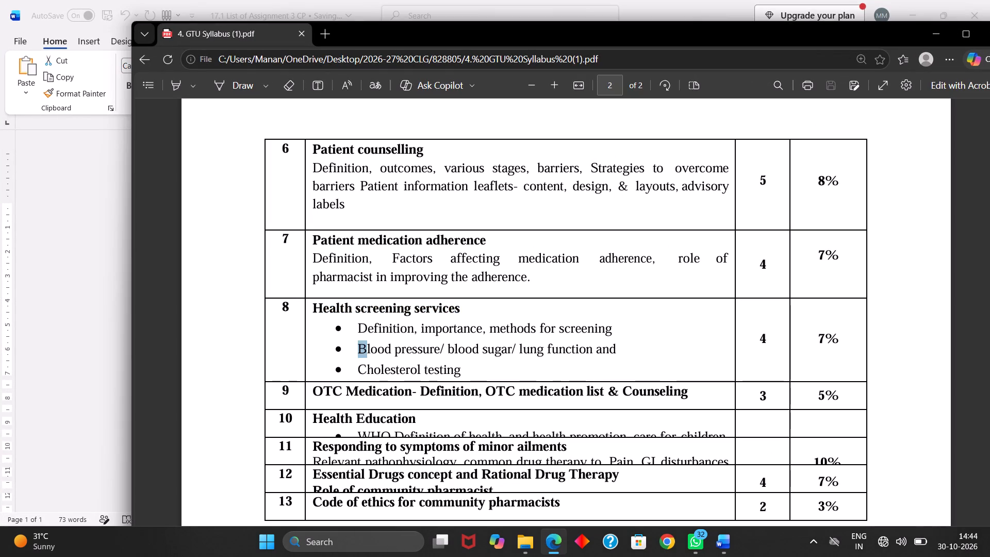
{"action": "left_click_drag", "start_coordinate": [379, 350], "coordinate": [436, 352]}
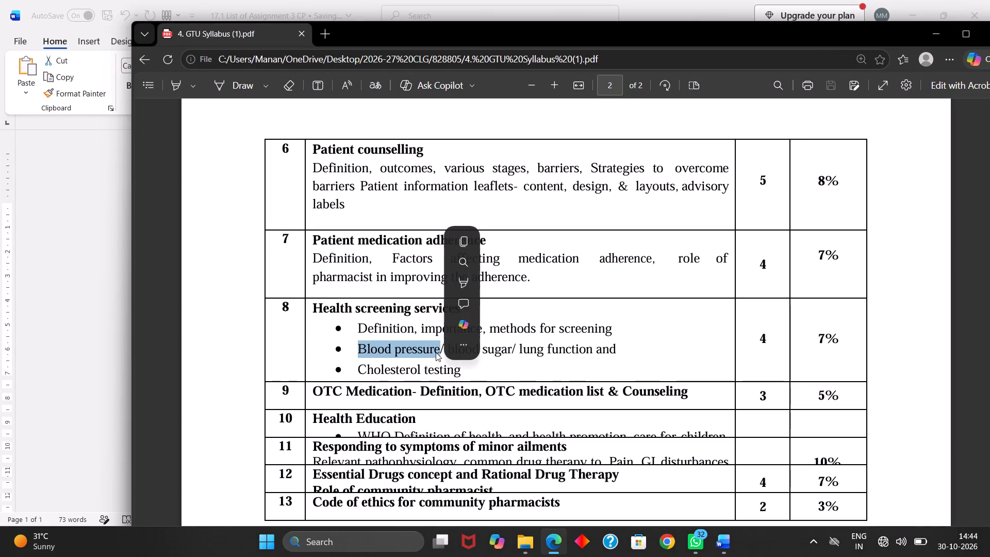
{"action": "key", "text": "ctrl+c"}
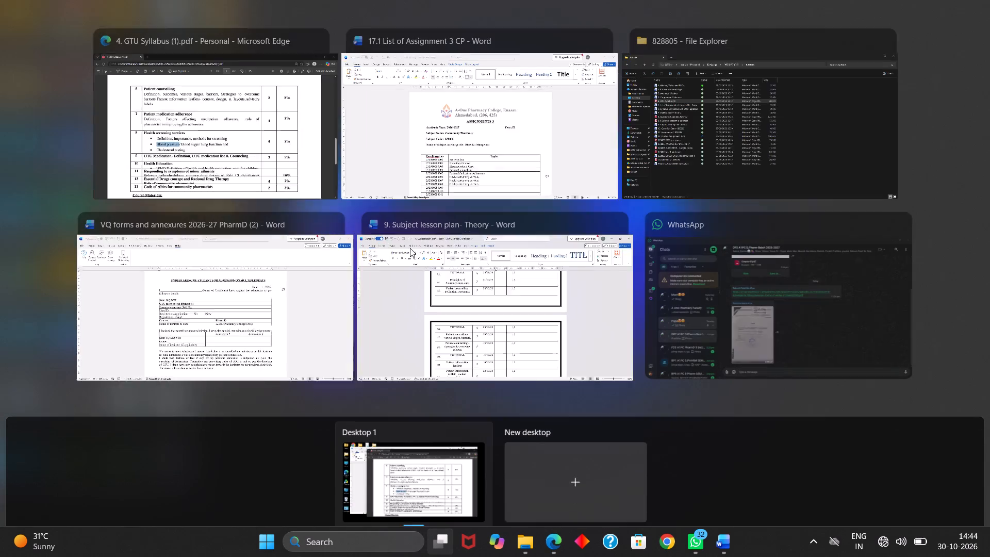
{"action": "left_click", "coordinate": [466, 173]}
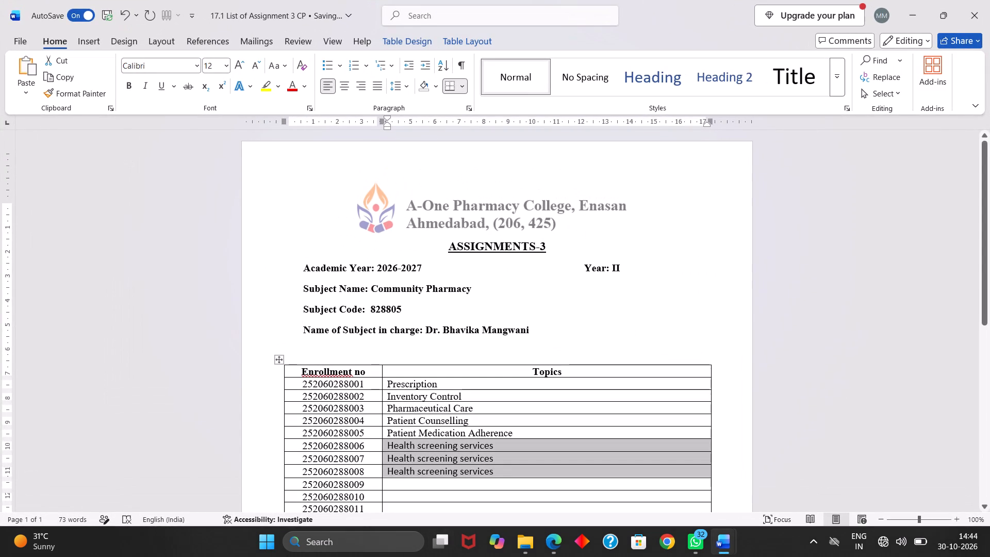
{"action": "left_click", "coordinate": [498, 441]}
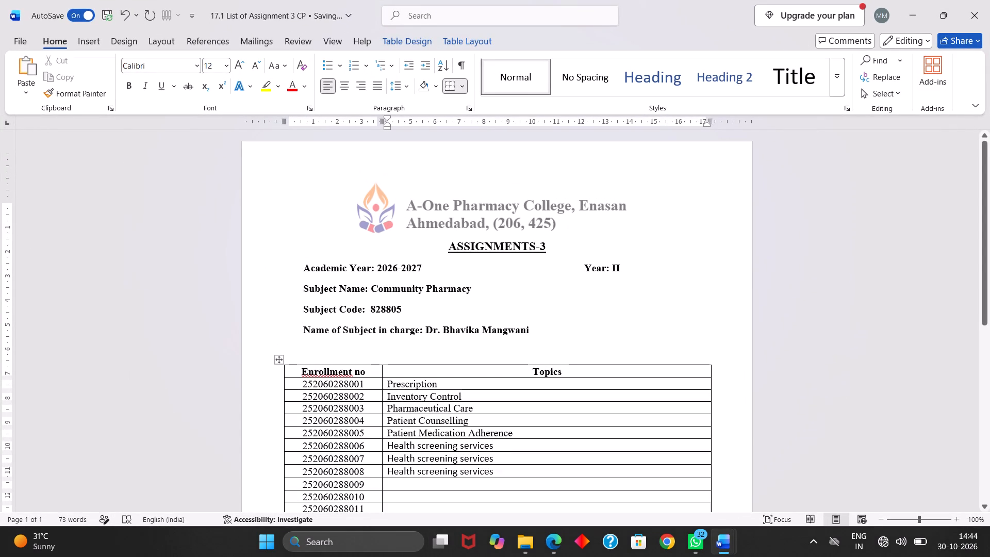
{"action": "key", "text": "space"}
{"action": "type", "text": "-"}
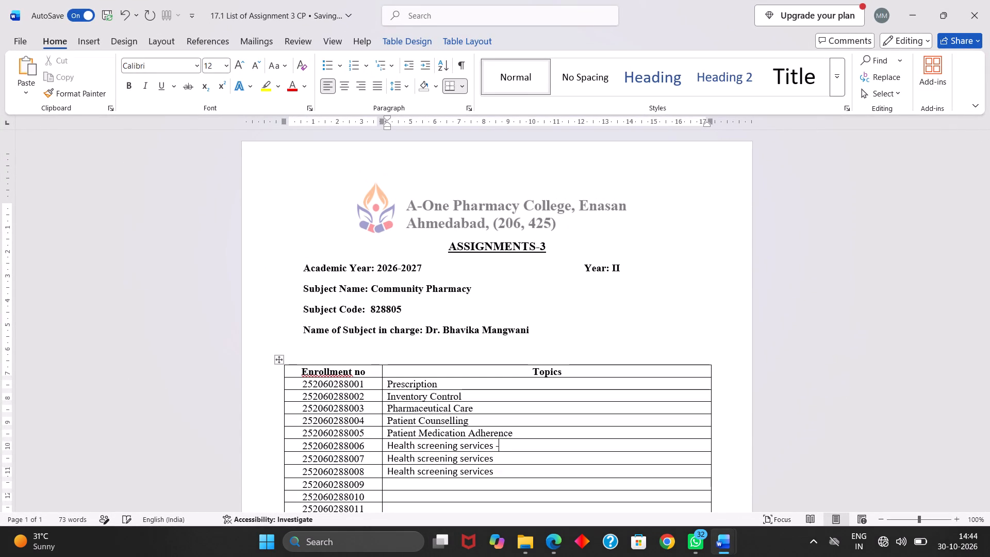
{"action": "key", "text": "space"}
{"action": "key", "text": "ctrl+v"}
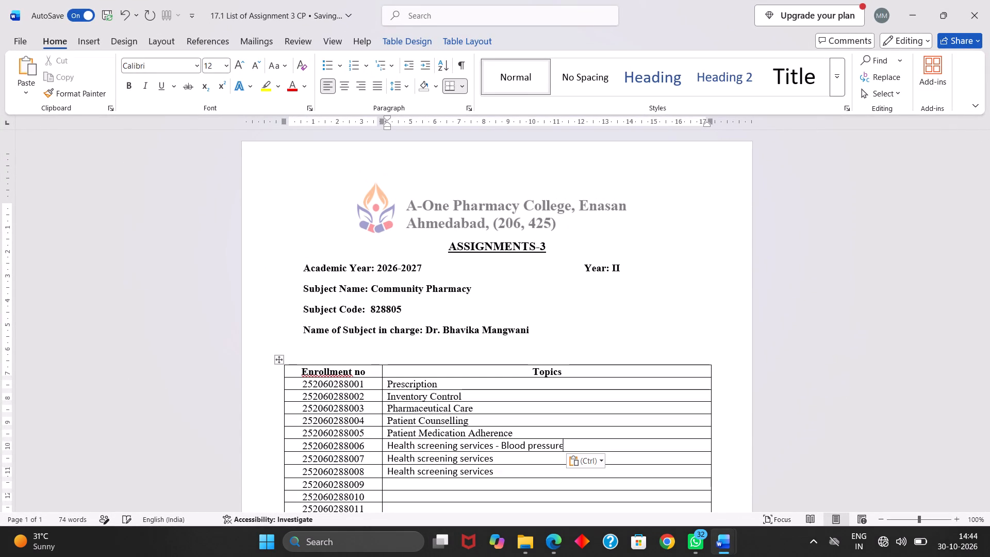
Copy blood sugar from unit 8 of the syllabus PDF and append it after a hyphen to the seventh student's topic.
{"action": "left_click", "coordinate": [507, 155]}
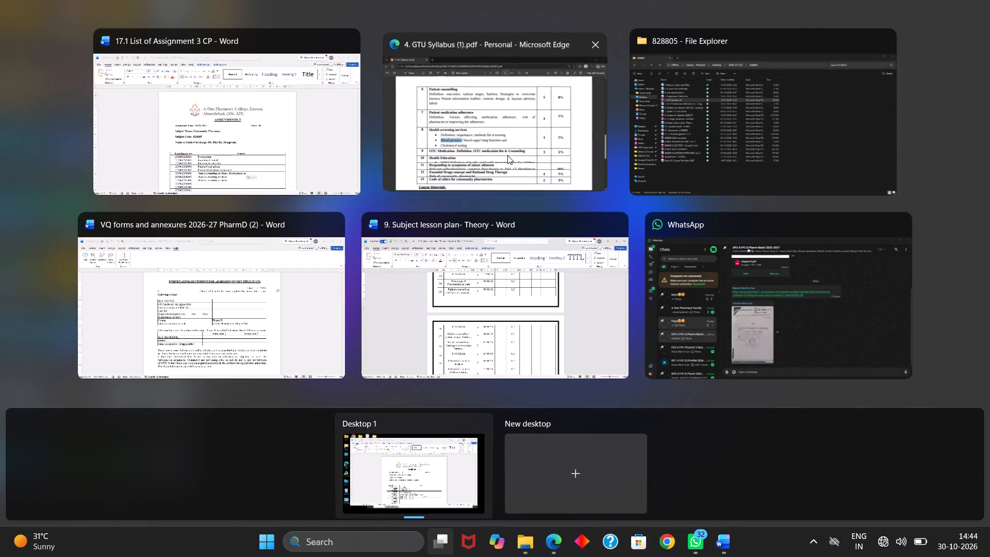
{"action": "left_click_drag", "start_coordinate": [450, 346], "coordinate": [510, 354]}
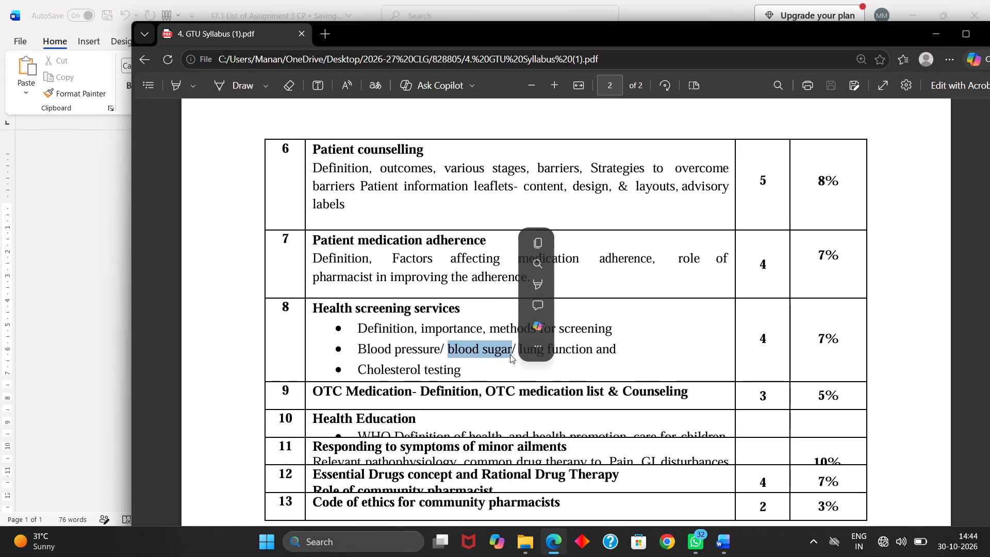
{"action": "key", "text": "ctrl+c"}
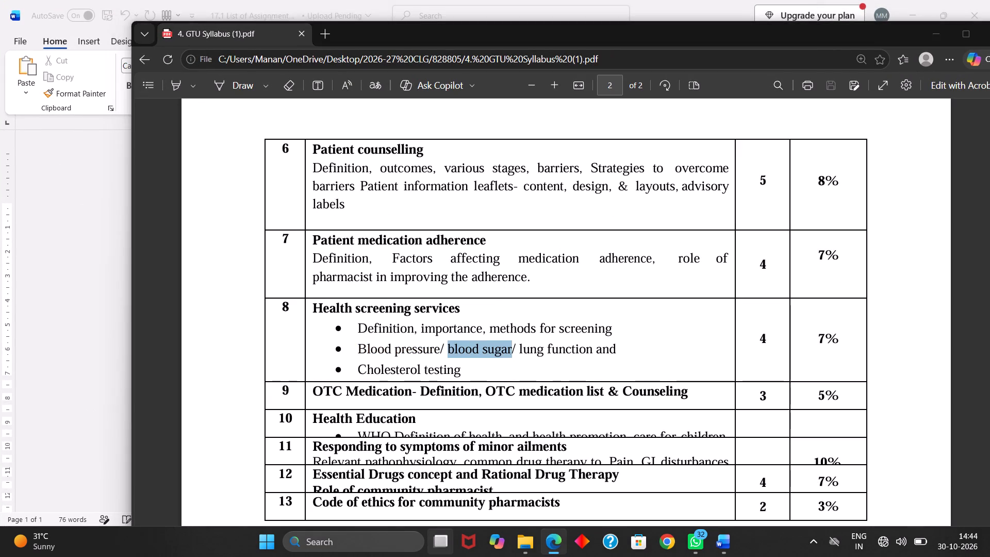
{"action": "left_click", "coordinate": [442, 102]}
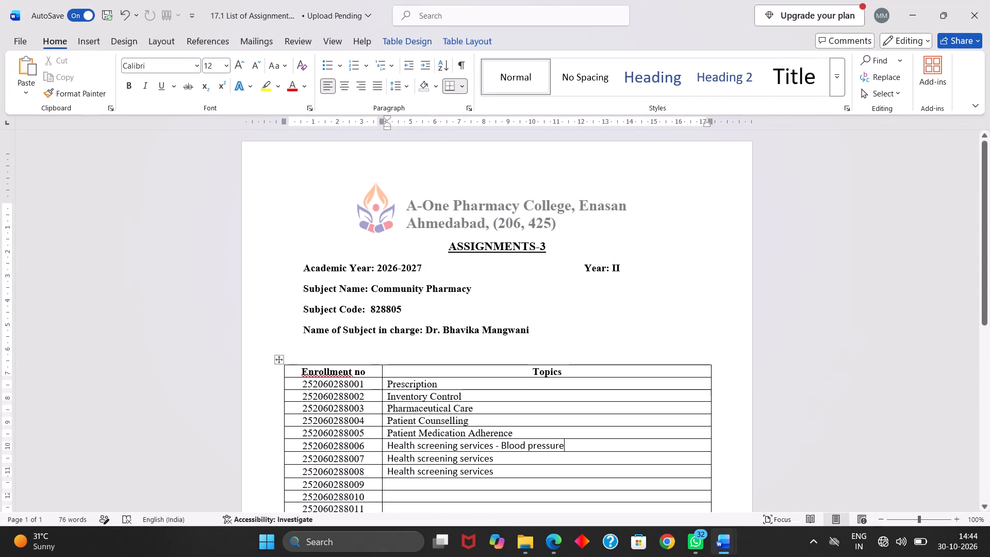
{"action": "left_click", "coordinate": [515, 459]}
{"action": "key", "text": "space"}
{"action": "type", "text": "-"}
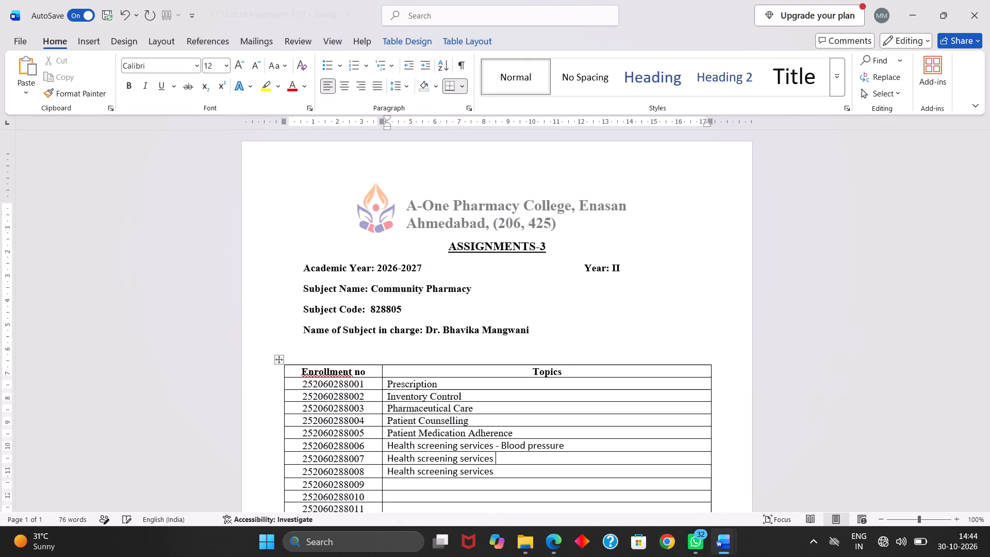
{"action": "key", "text": "space"}
{"action": "key", "text": "ctrl+v"}
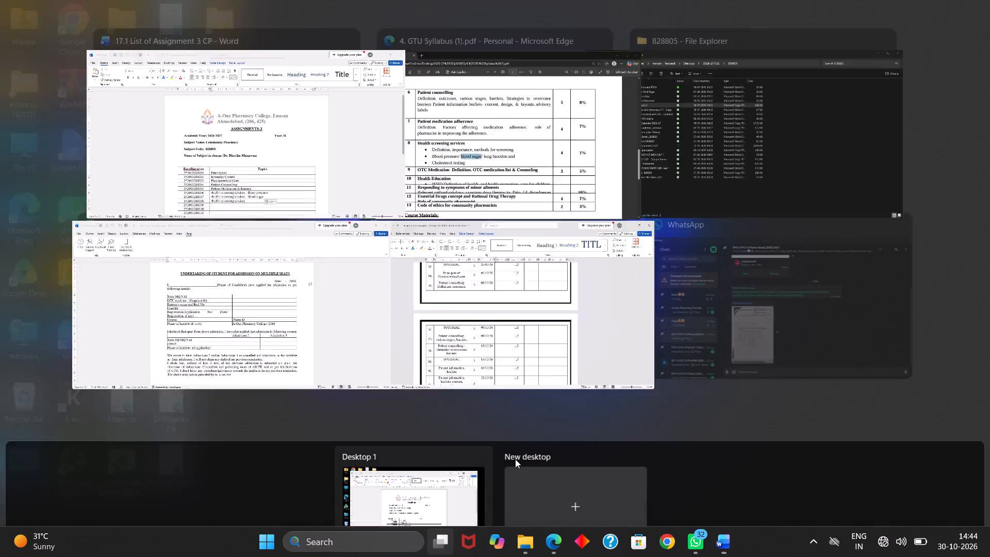
Copy Cholesterol testing from unit 8 of the syllabus PDF and append it after a hyphen to the eighth student's topic.
{"action": "left_click", "coordinate": [486, 113]}
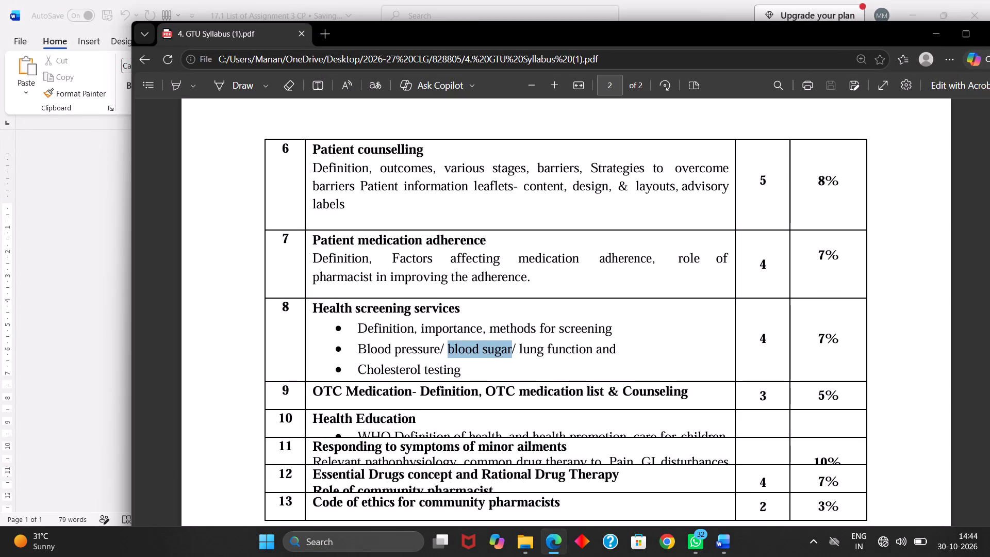
{"action": "left_click_drag", "start_coordinate": [358, 372], "coordinate": [463, 371]}
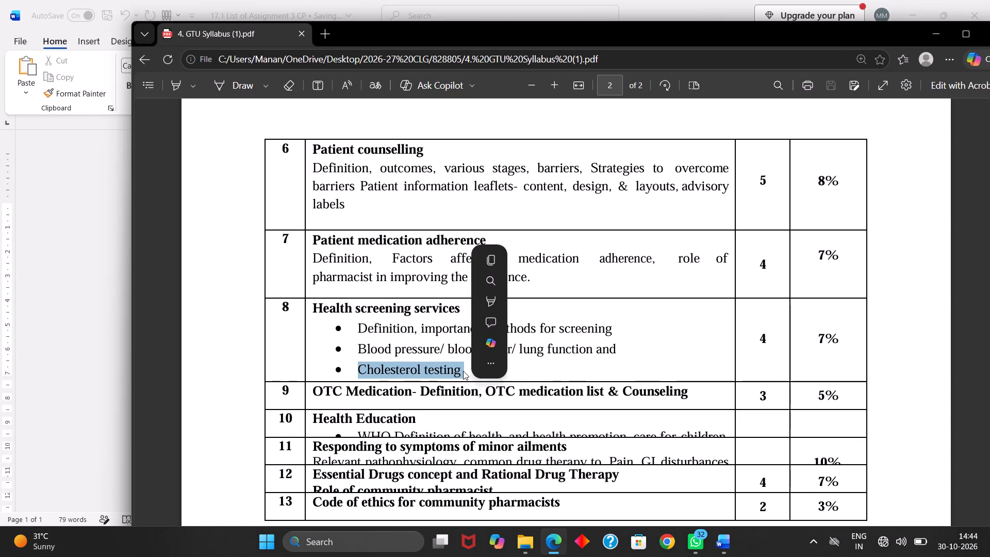
{"action": "key", "text": "ctrl+c"}
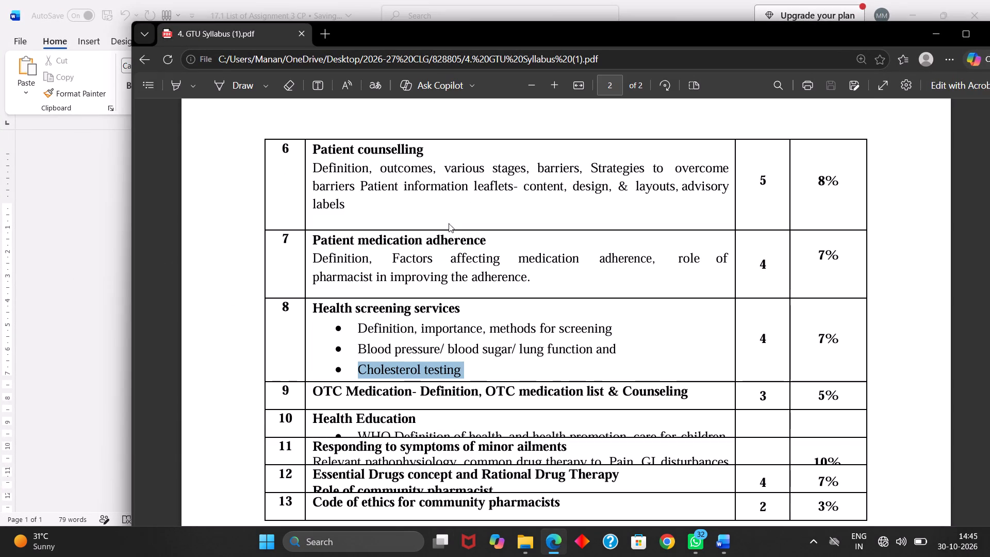
{"action": "left_click", "coordinate": [458, 125]}
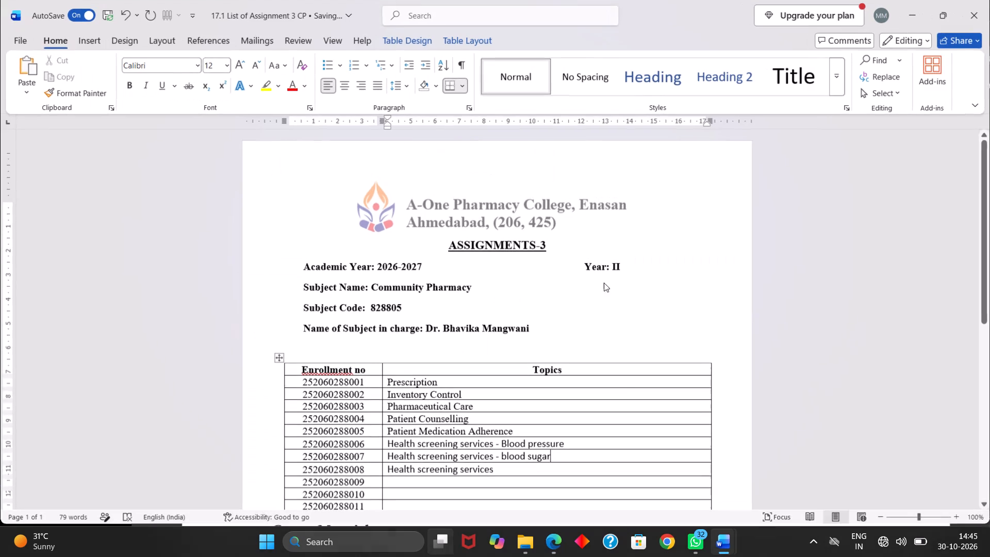
{"action": "left_click", "coordinate": [509, 472]}
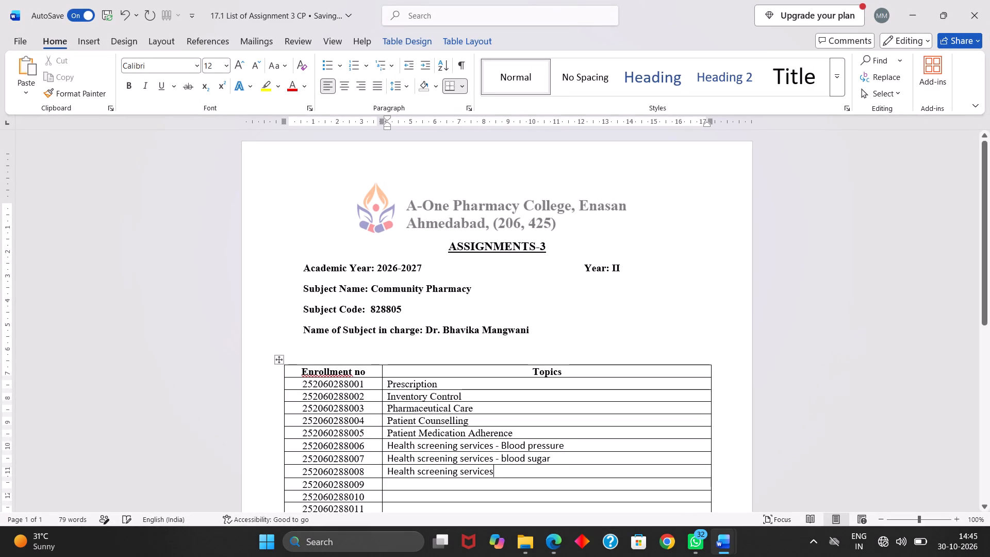
{"action": "key", "text": "space"}
{"action": "type", "text": "-"}
{"action": "key", "text": "space"}
{"action": "key", "text": "ctrl+v"}
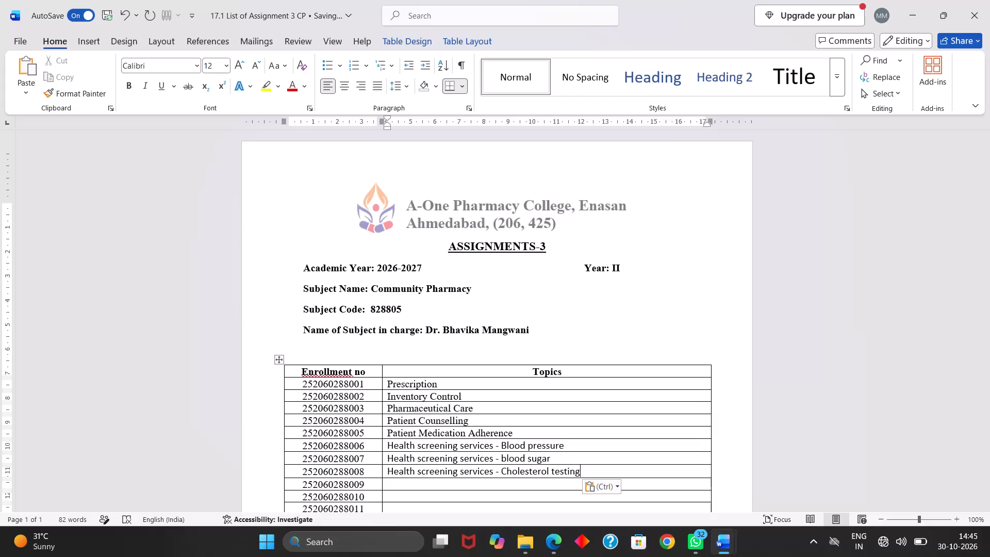
Capitalize the screening names so the sixth student's topic ends in Blood Pressure and the seventh's in Blood Sugar.
{"action": "scroll", "coordinate": [509, 472], "scroll_direction": "down", "scroll_amount": 2}
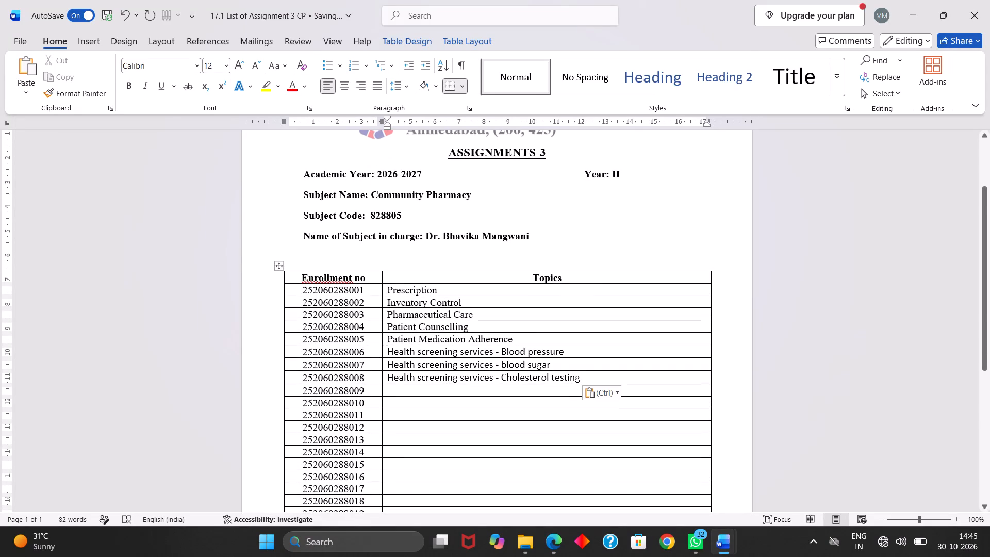
{"action": "left_click", "coordinate": [532, 353]}
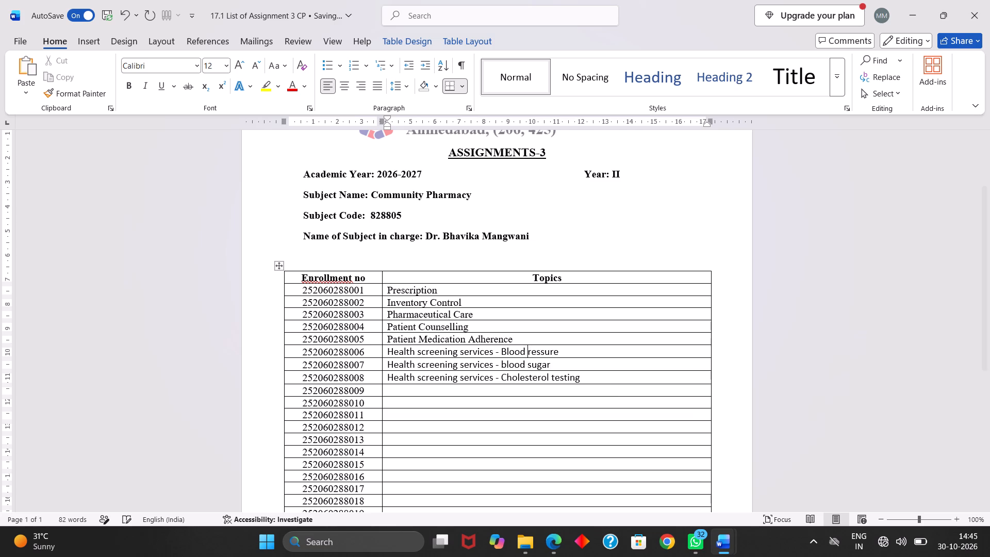
{"action": "left_click", "coordinate": [507, 364]}
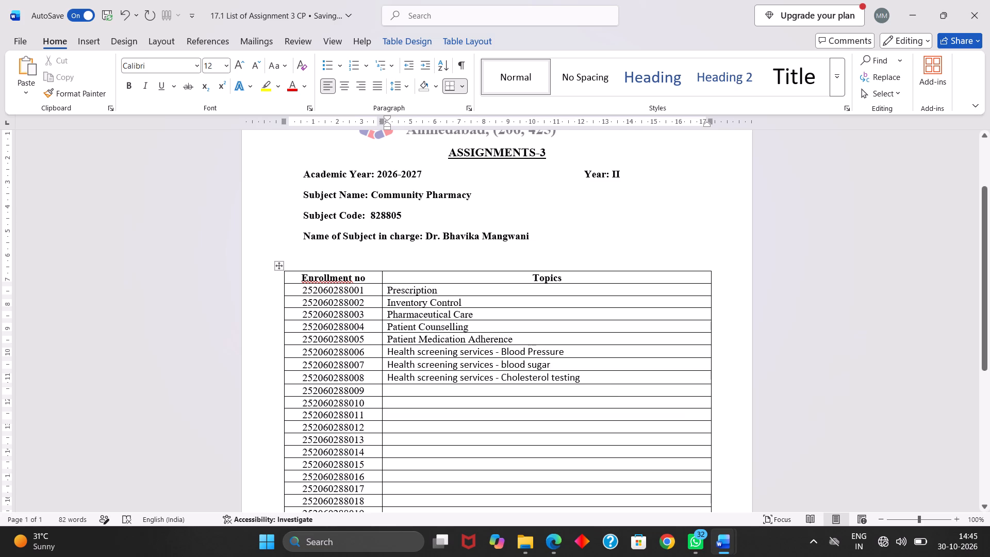
{"action": "key", "text": "BackSpace"}
{"action": "key", "text": "b"}
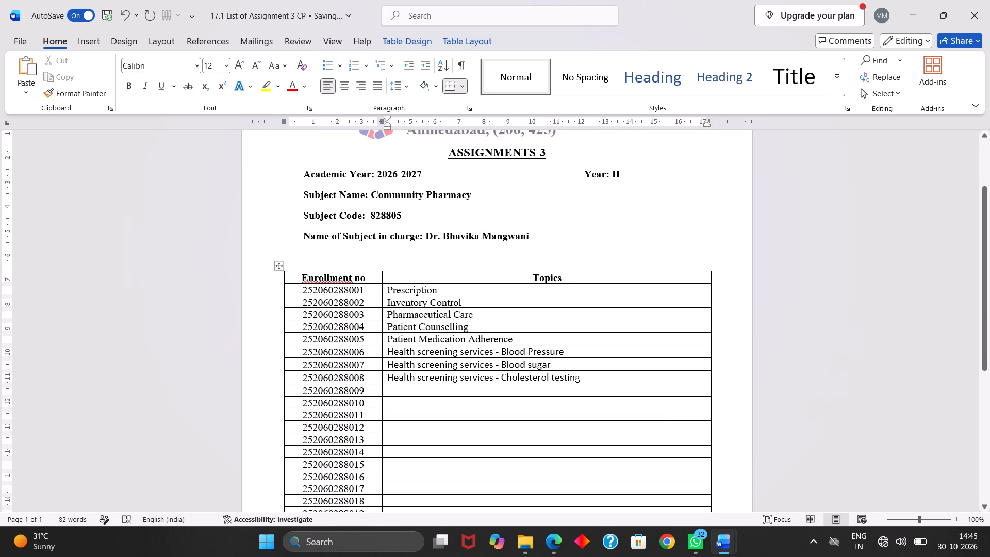
{"action": "left_click", "coordinate": [529, 364]}
{"action": "key", "text": "BackSpace"}
{"action": "key", "text": "space"}
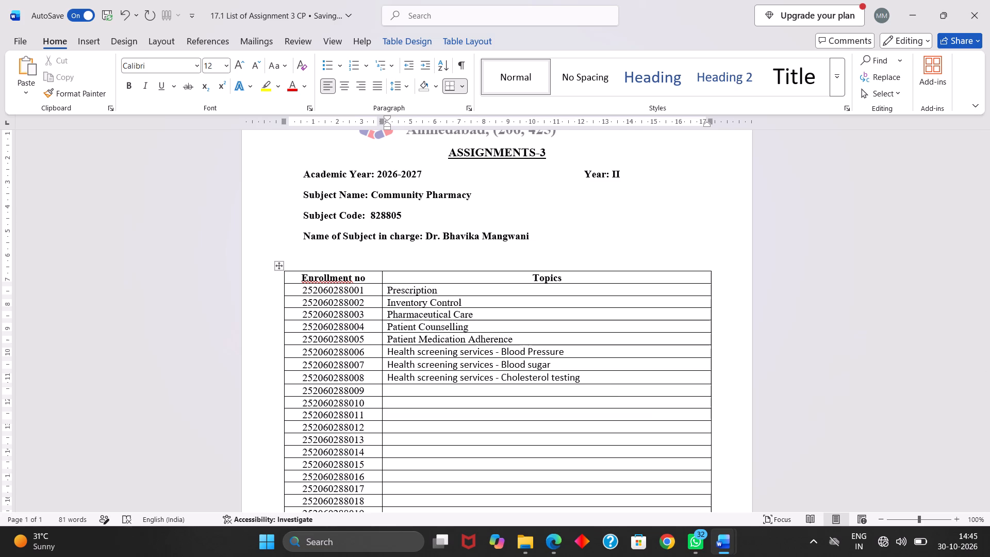
{"action": "left_click", "coordinate": [534, 366]}
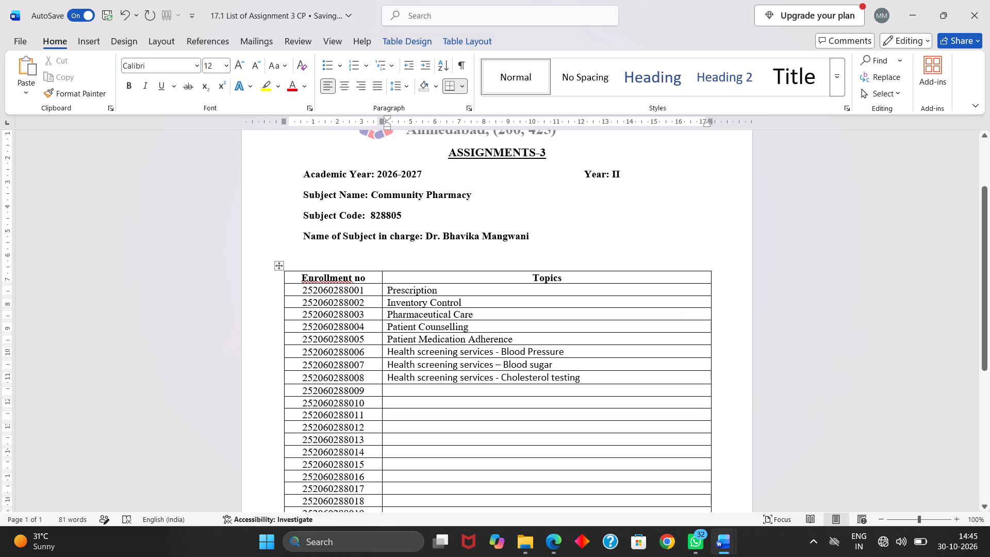
{"action": "key", "text": "BackSpace"}
{"action": "key", "text": "s"}
Set the font of the sixth to eighth students' topics to Times New Roman.
{"action": "left_click_drag", "start_coordinate": [389, 349], "coordinate": [611, 379]}
{"action": "left_click", "coordinate": [662, 335]}
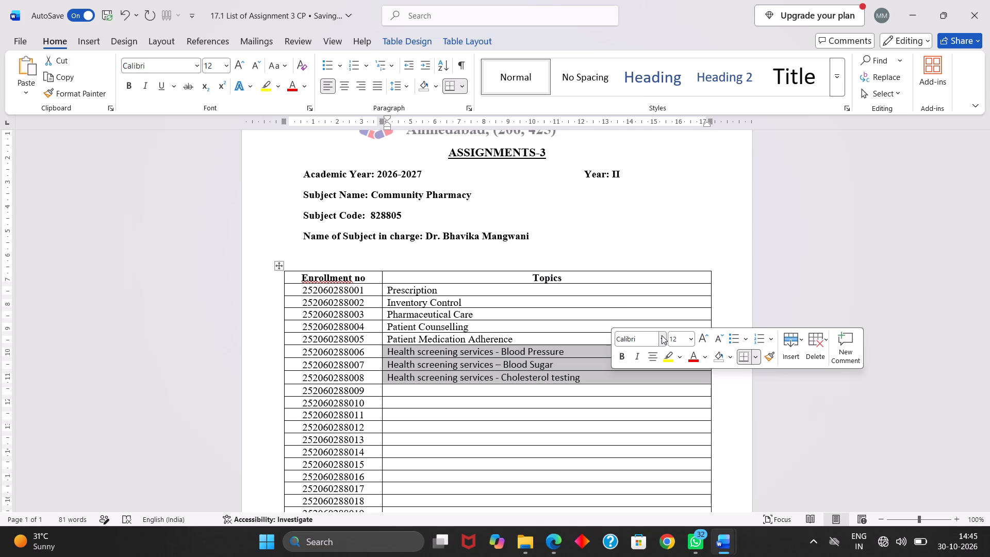
{"action": "scroll", "coordinate": [667, 62], "scroll_direction": "up", "scroll_amount": 9}
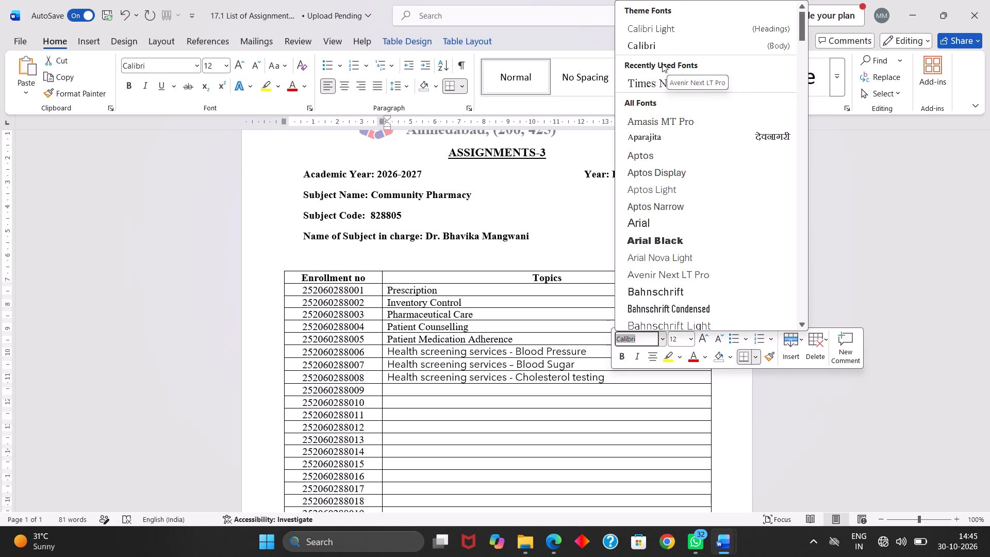
{"action": "left_click", "coordinate": [661, 84]}
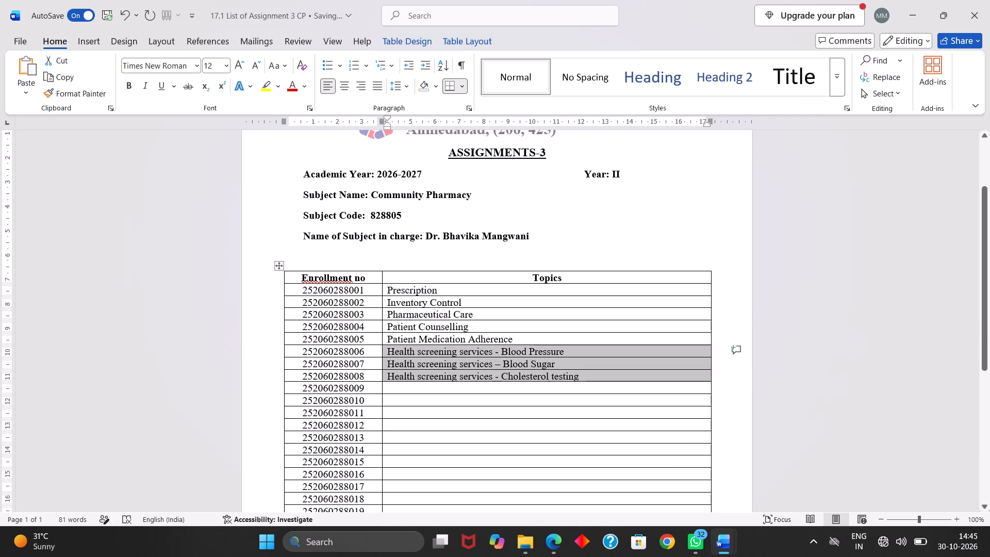
Apply Times New Roman to the Topics cells of the first nine students.
{"action": "double_click", "coordinate": [497, 347]}
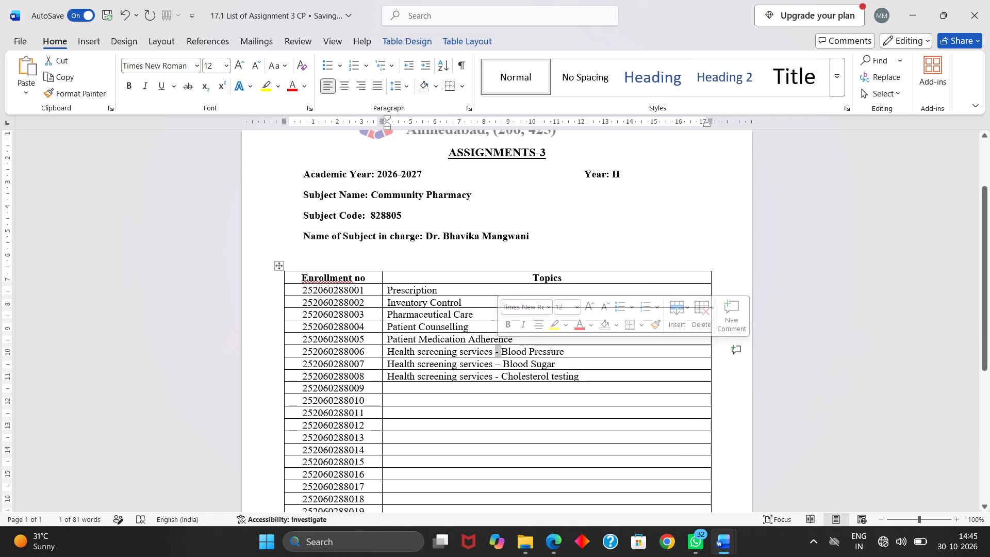
{"action": "left_click", "coordinate": [493, 367]}
{"action": "double_click", "coordinate": [461, 318]}
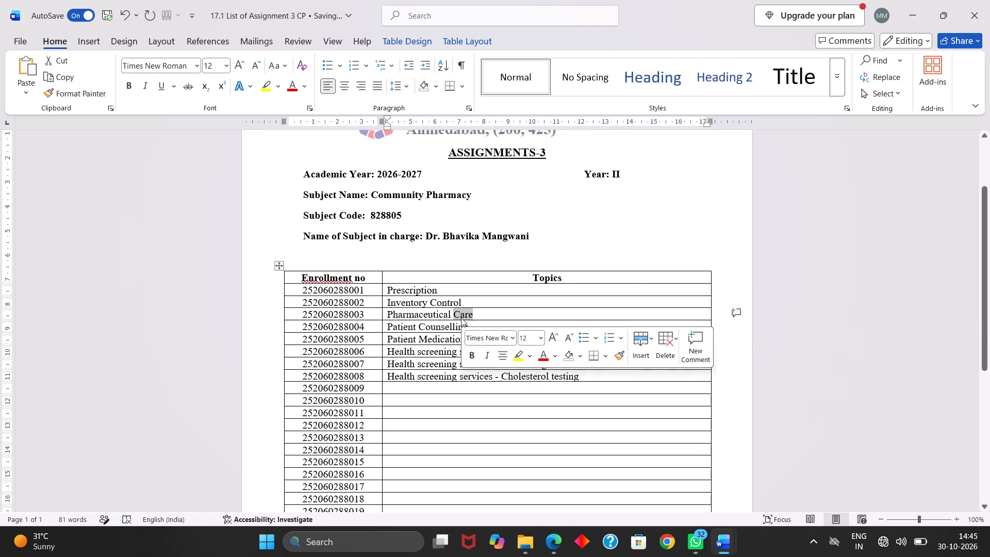
{"action": "left_click_drag", "start_coordinate": [391, 291], "coordinate": [533, 386]}
{"action": "left_click", "coordinate": [584, 345]}
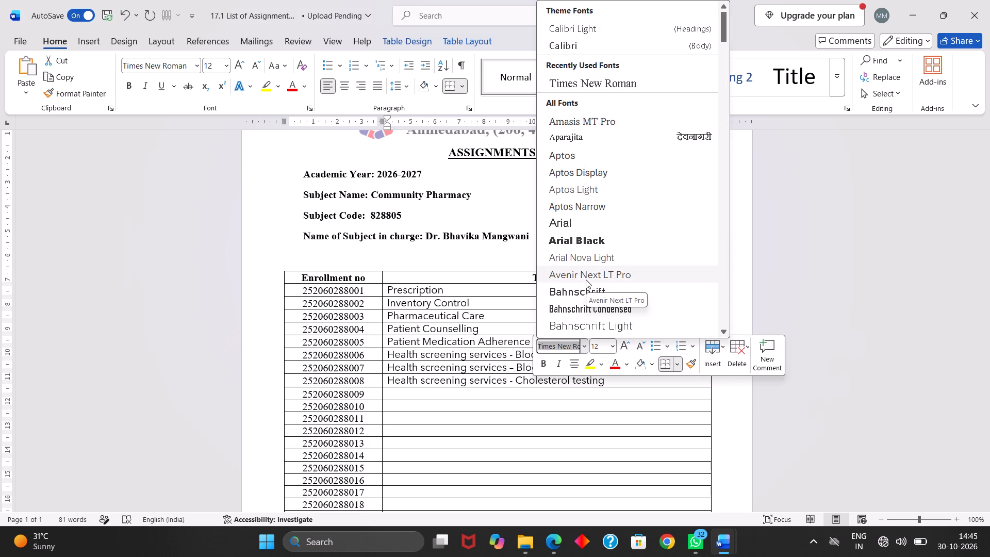
{"action": "left_click", "coordinate": [586, 85]}
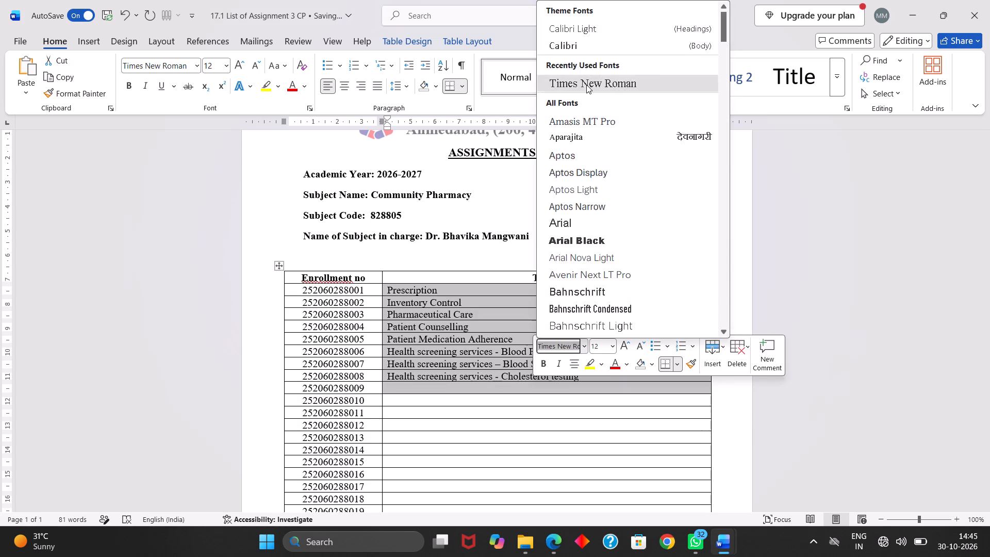
{"action": "left_click", "coordinate": [574, 308]}
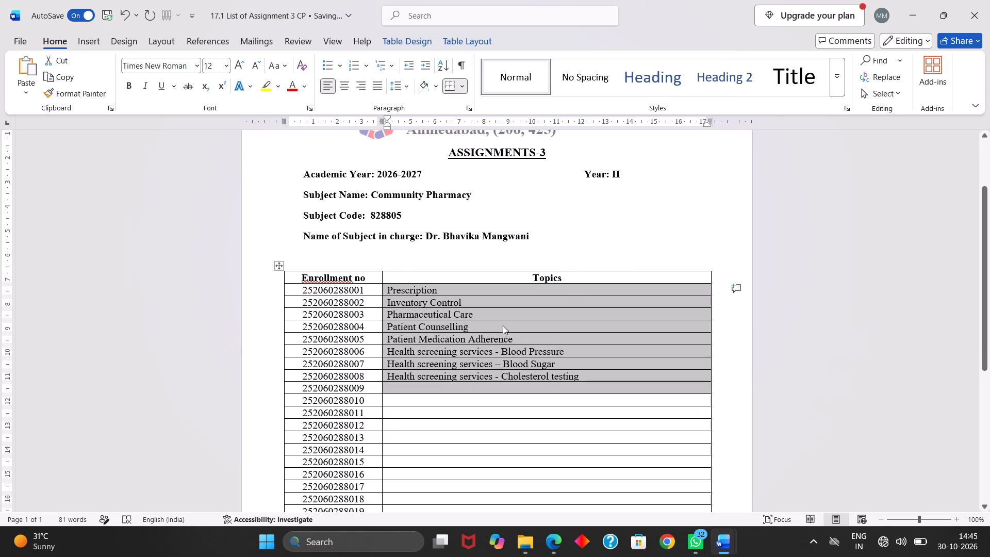
Retype the separators in the sixth to eighth students' topics as a plain hyphen with one space on each side.
{"action": "left_click", "coordinate": [490, 359]}
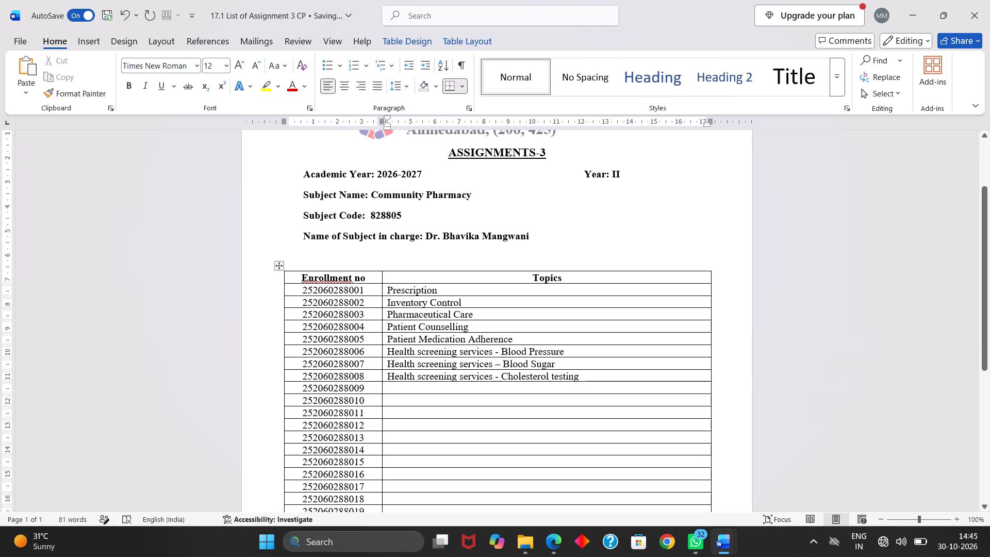
{"action": "double_click", "coordinate": [496, 352]}
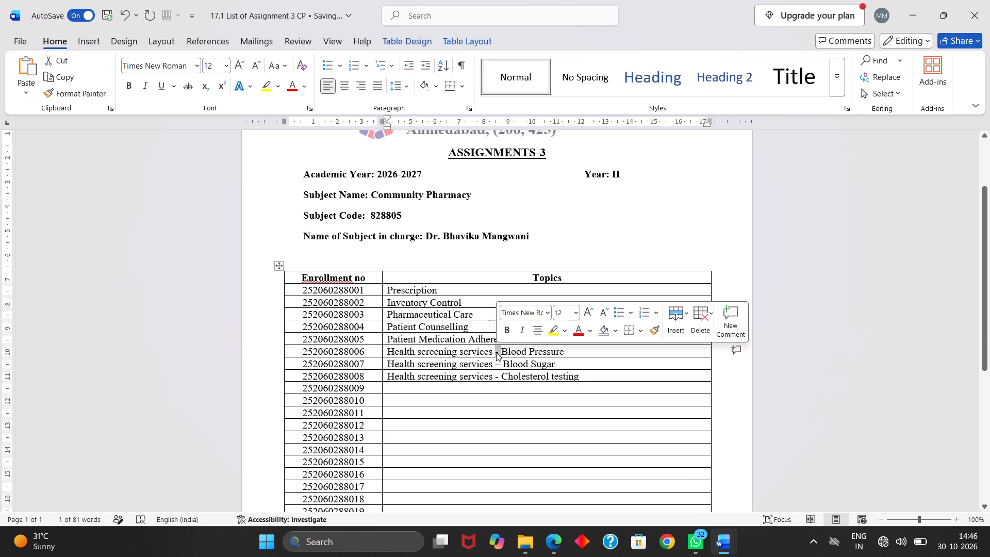
{"action": "key", "text": "BackSpace"}
{"action": "key", "text": "minus"}
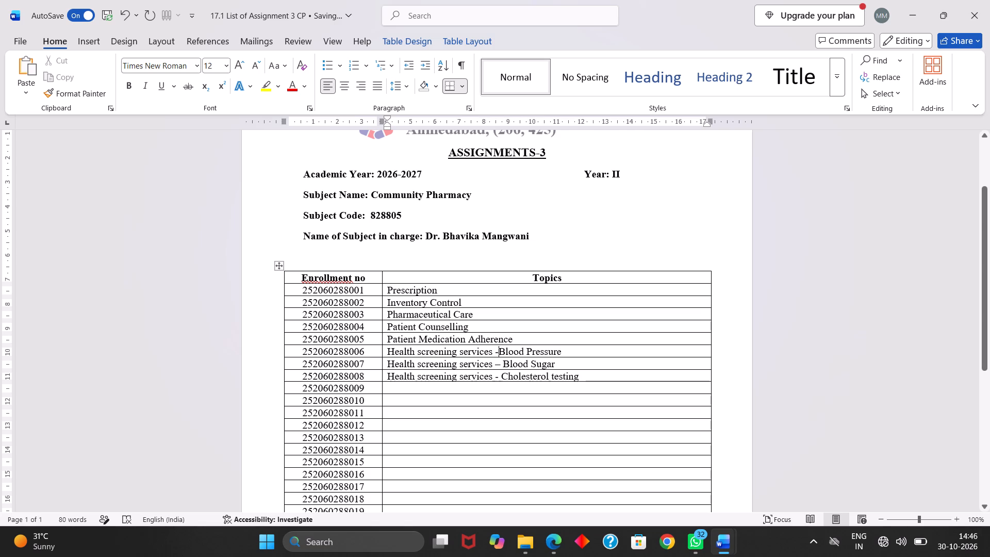
{"action": "key", "text": "space"}
{"action": "left_click", "coordinate": [503, 364]}
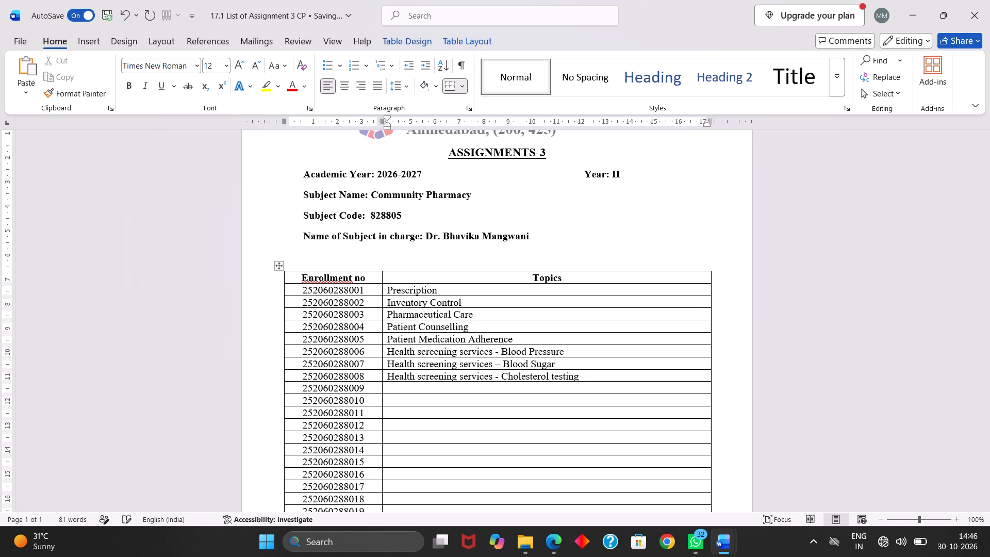
{"action": "key", "text": "BackSpace"}
{"action": "key", "text": "BackSpace"}
{"action": "type", "text": "-"}
{"action": "key", "text": "space"}
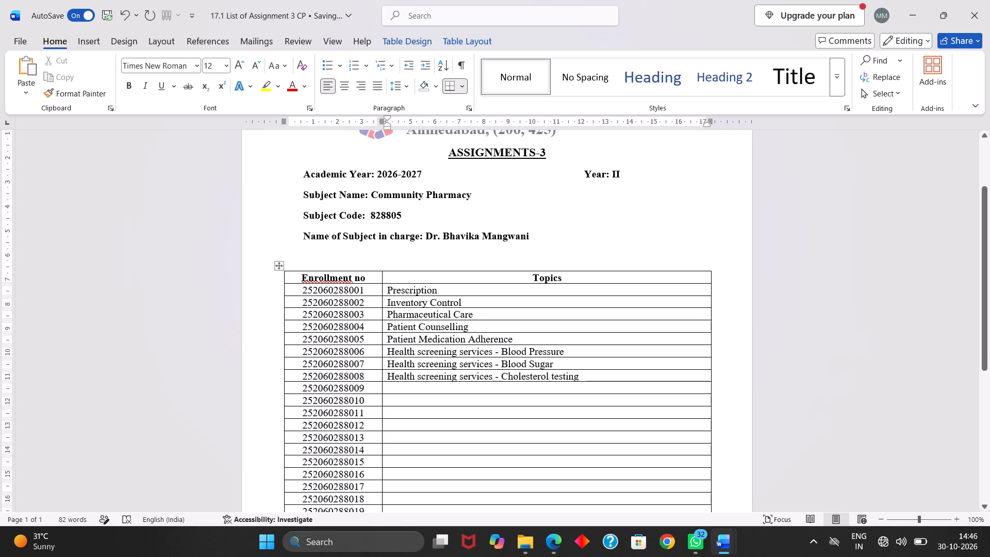
{"action": "left_click", "coordinate": [501, 375]}
{"action": "key", "text": "BackSpace"}
{"action": "key", "text": "BackSpace"}
{"action": "key", "text": "space"}
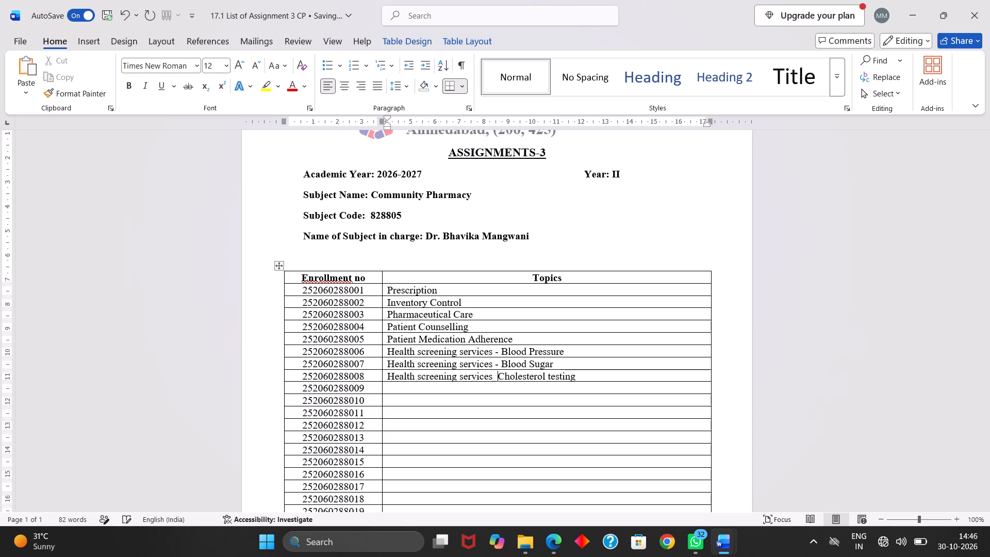
{"action": "key", "text": "BackSpace"}
{"action": "type", "text": "-"}
{"action": "key", "text": "space"}
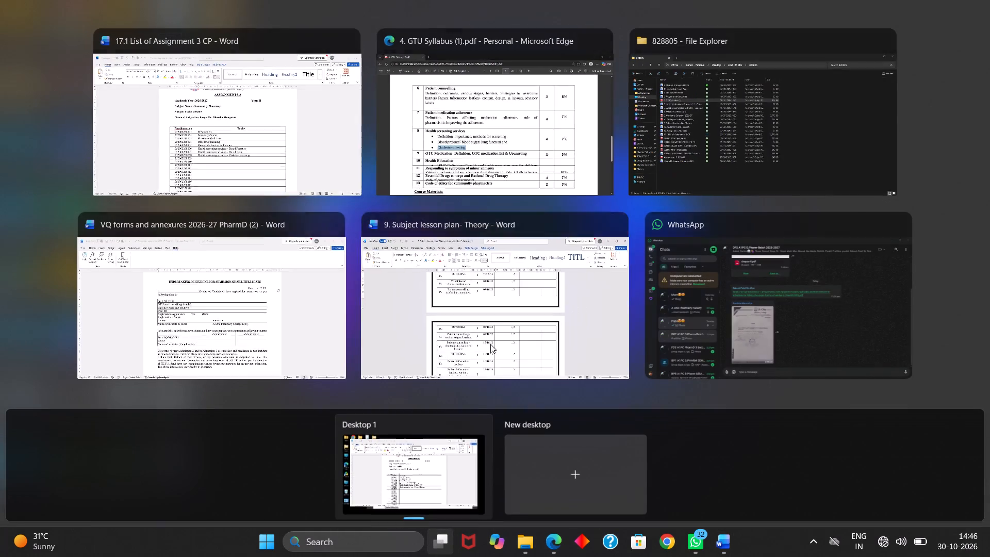
Consult unit 9 in the GTU syllabus PDF and enter OTC Medication as the ninth student's topic in the assignment list.
{"action": "left_click", "coordinate": [516, 141]}
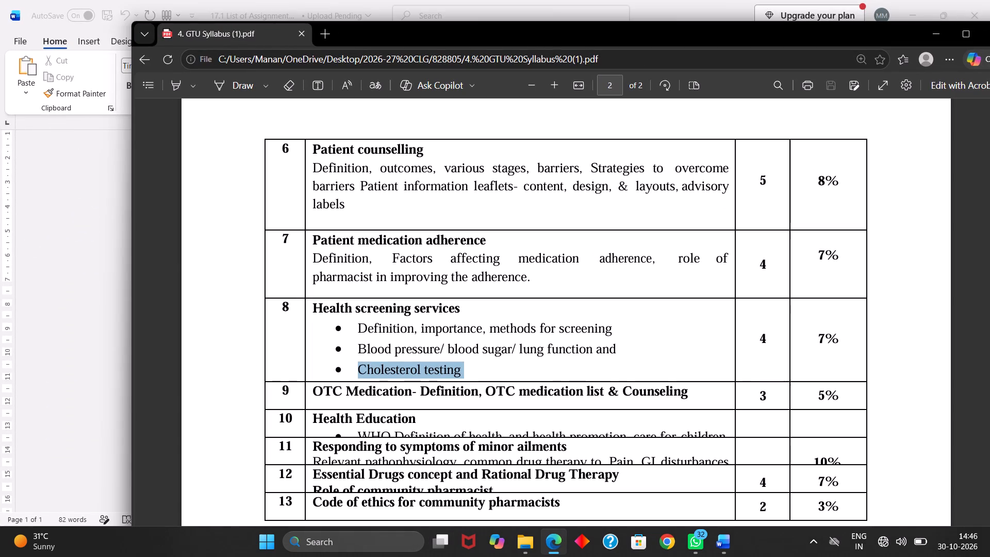
{"action": "scroll", "coordinate": [477, 190], "scroll_direction": "down", "scroll_amount": 1}
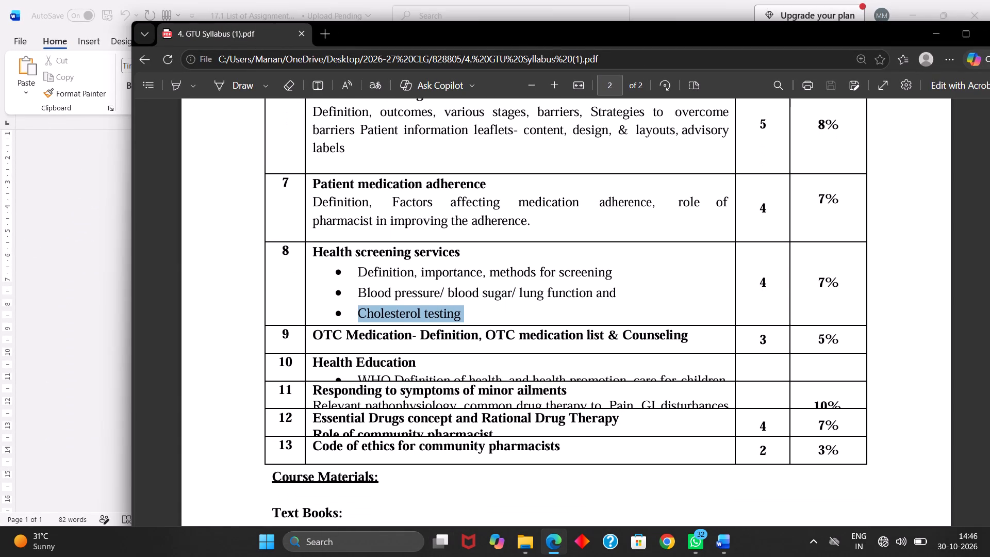
{"action": "scroll", "coordinate": [477, 190], "scroll_direction": "down", "scroll_amount": 1}
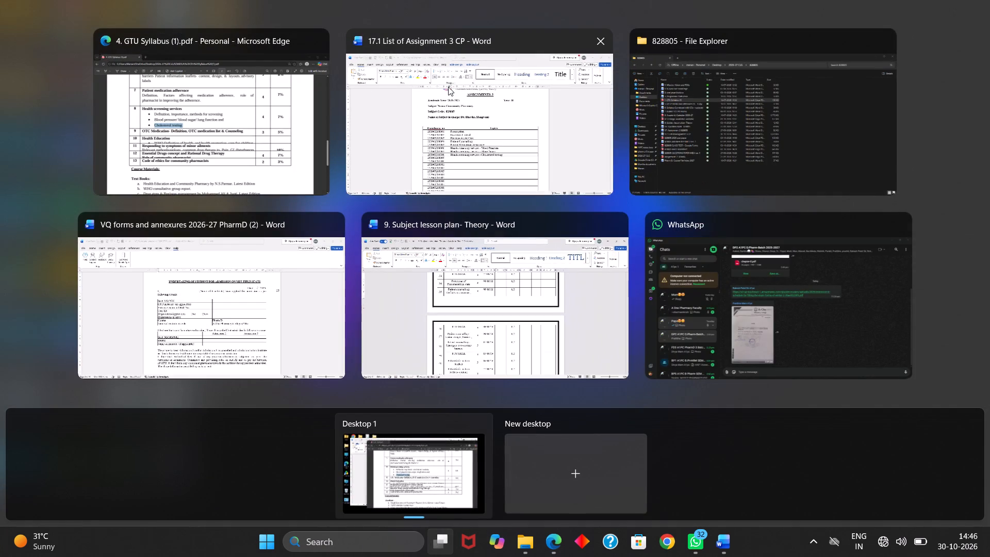
{"action": "left_click", "coordinate": [445, 130]}
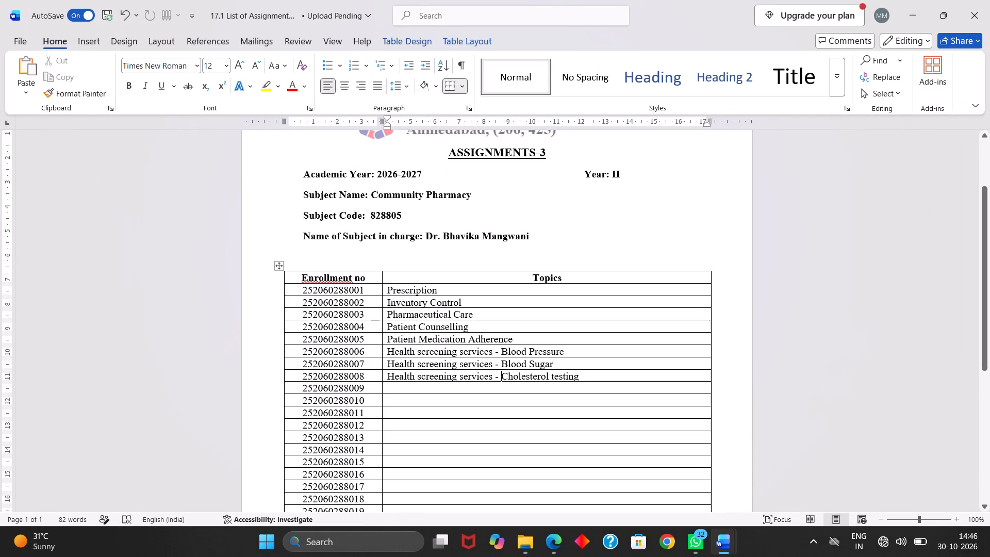
{"action": "left_click", "coordinate": [409, 390]}
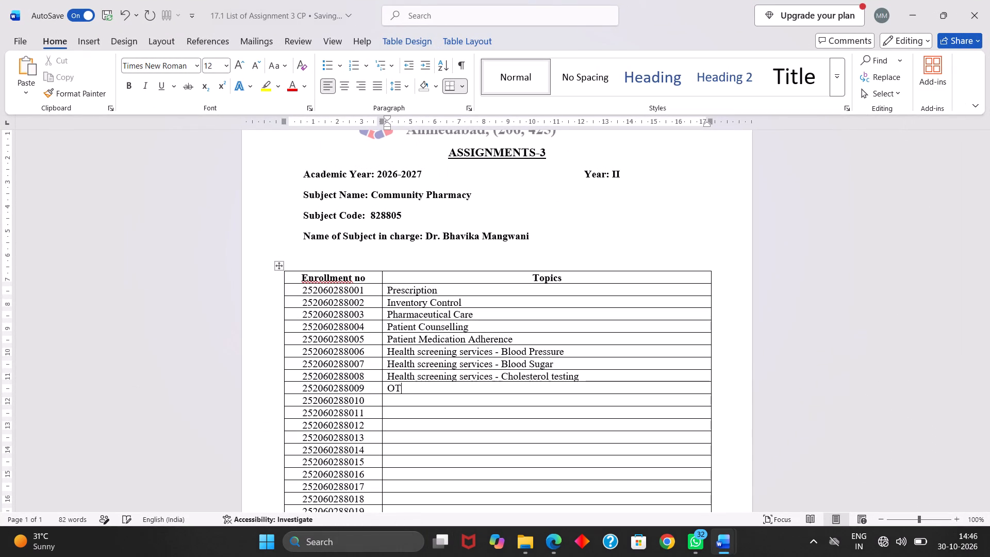
{"action": "type", "text": "edication"}
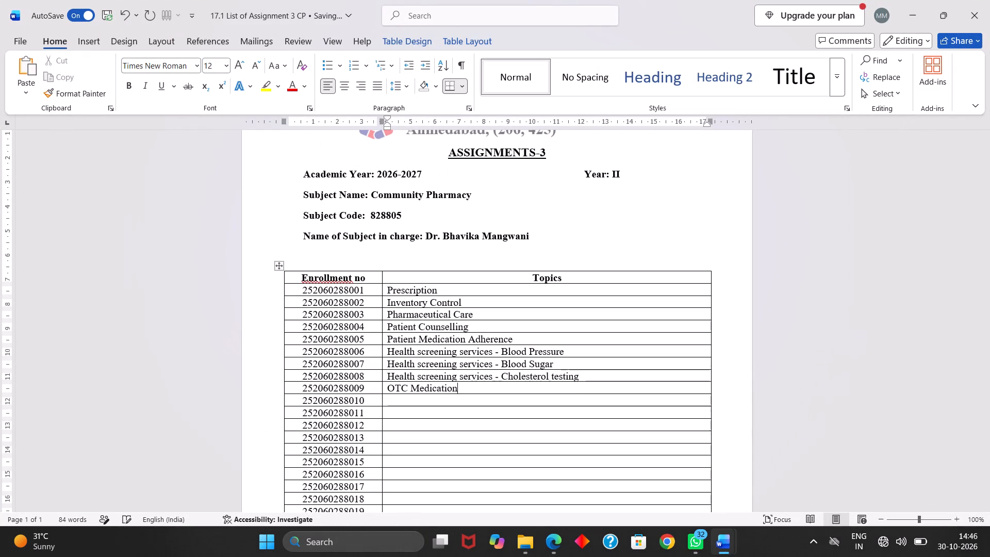
Switch back to the GTU syllabus PDF in Edge to find the following student's topic.
{"action": "left_click", "coordinate": [487, 120]}
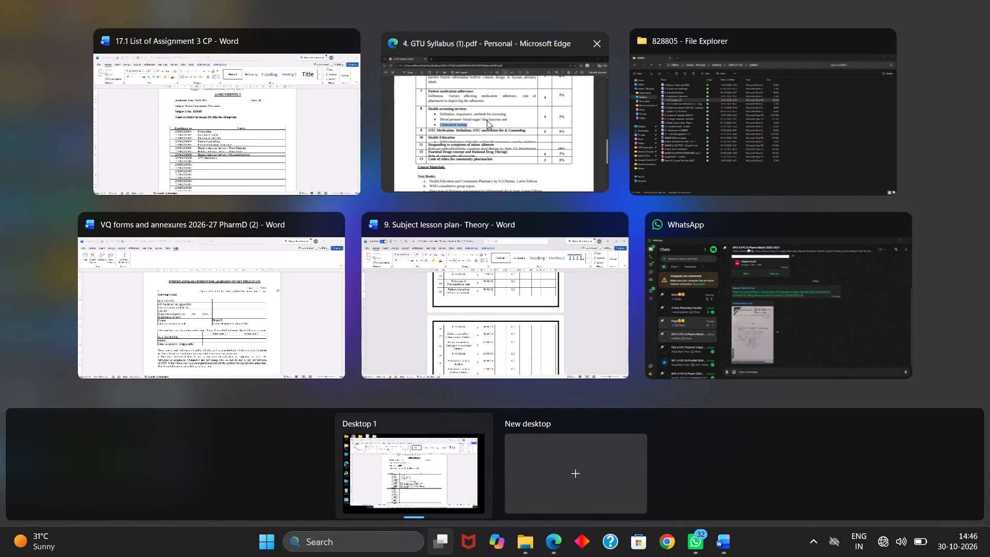
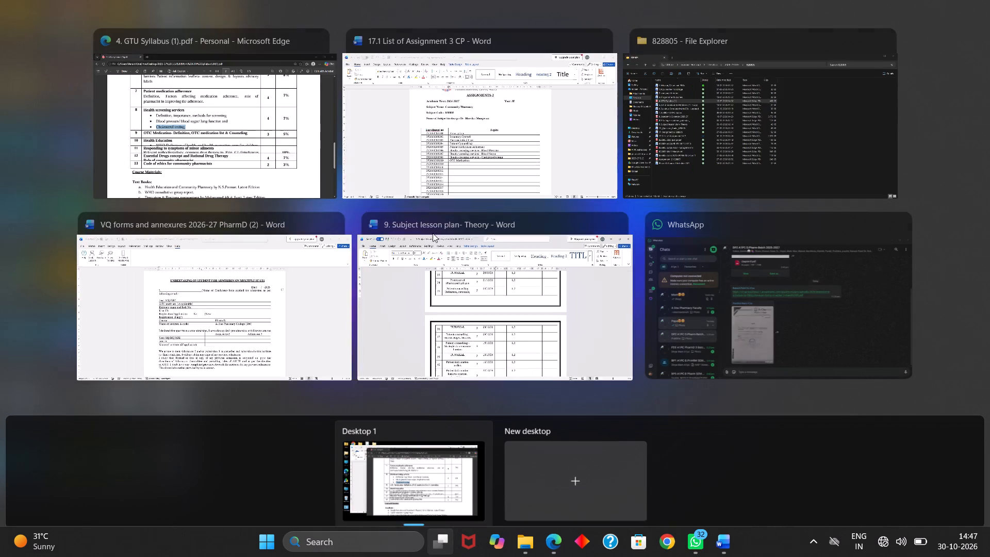
Switch to the subject lesson plan in Word and examine the topics from OTC Medication through the communicable diseases for the tenth student's topic.
{"action": "left_click", "coordinate": [468, 287]}
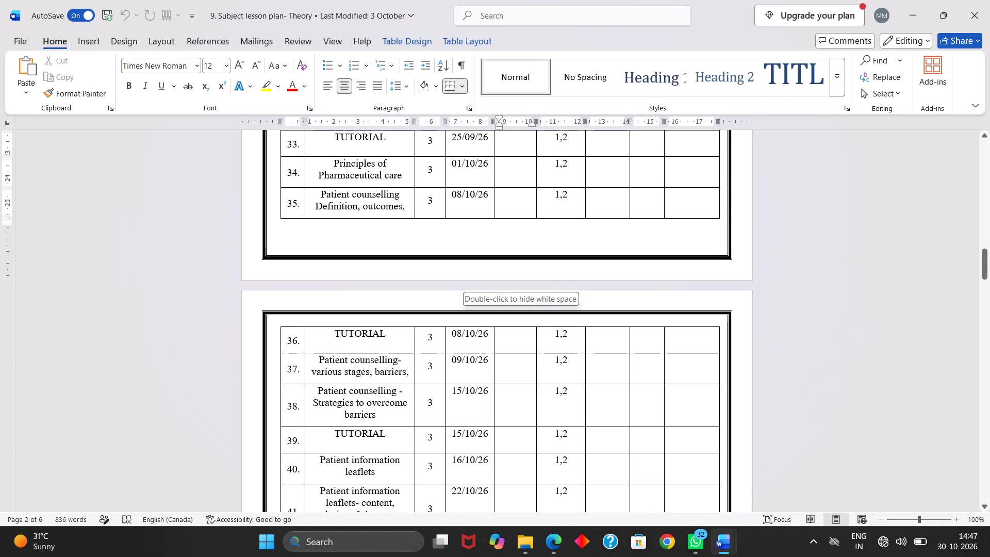
{"action": "scroll", "coordinate": [381, 349], "scroll_direction": "down", "scroll_amount": 1}
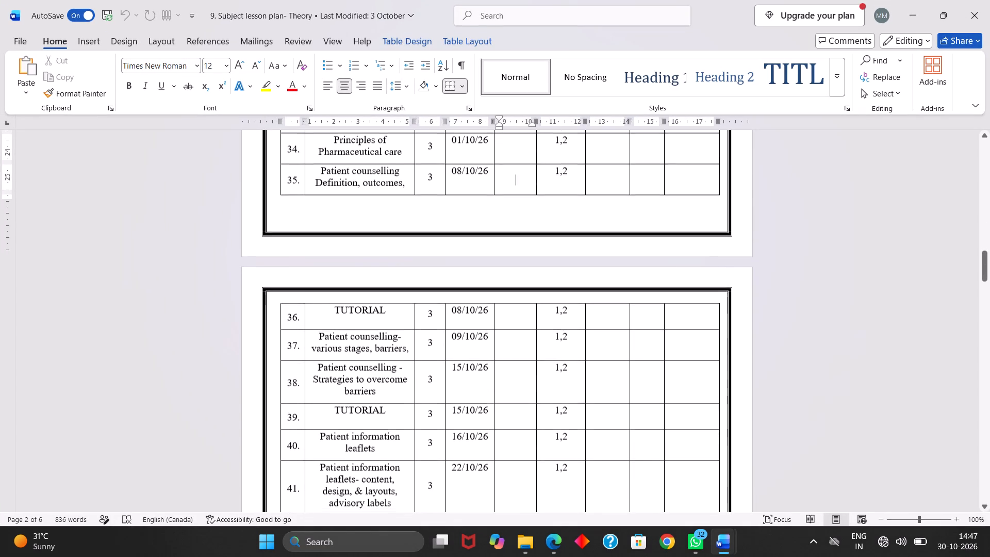
{"action": "scroll", "coordinate": [381, 349], "scroll_direction": "down", "scroll_amount": 3}
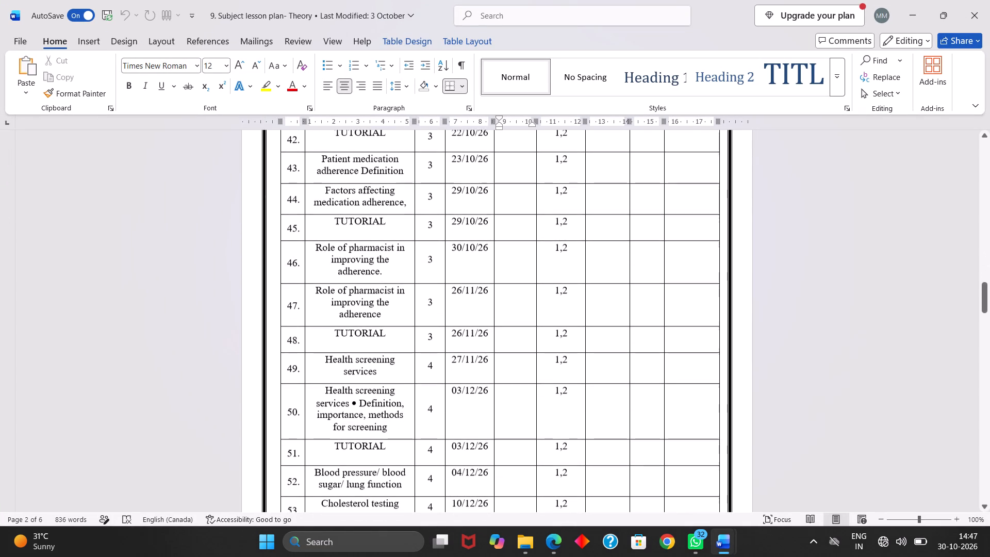
{"action": "scroll", "coordinate": [381, 349], "scroll_direction": "down", "scroll_amount": 3}
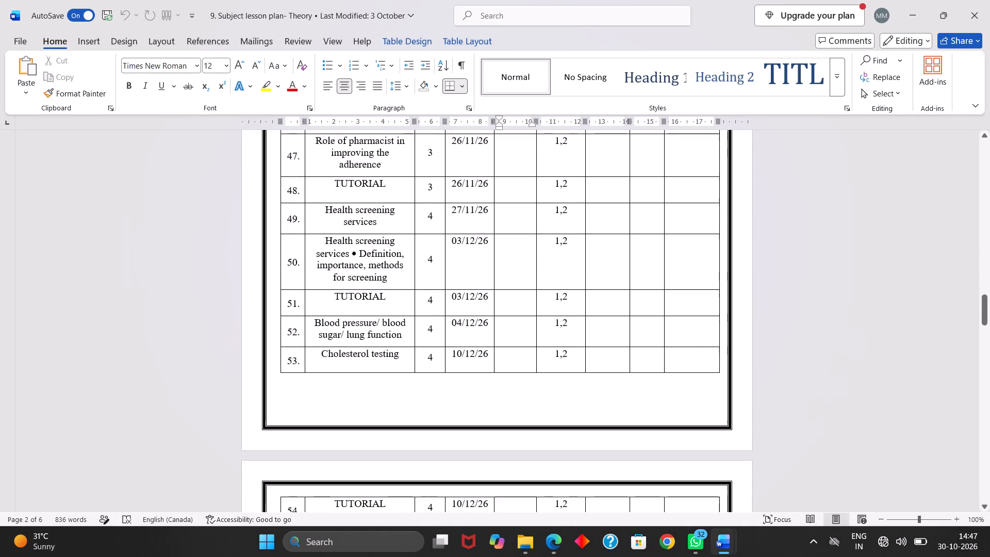
{"action": "scroll", "coordinate": [381, 349], "scroll_direction": "down", "scroll_amount": 1}
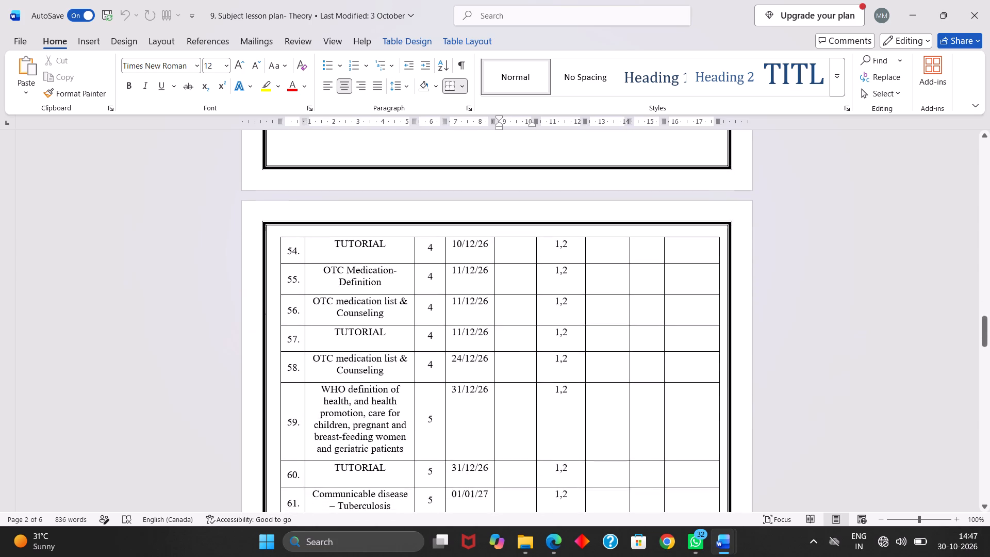
{"action": "scroll", "coordinate": [381, 349], "scroll_direction": "down", "scroll_amount": 1}
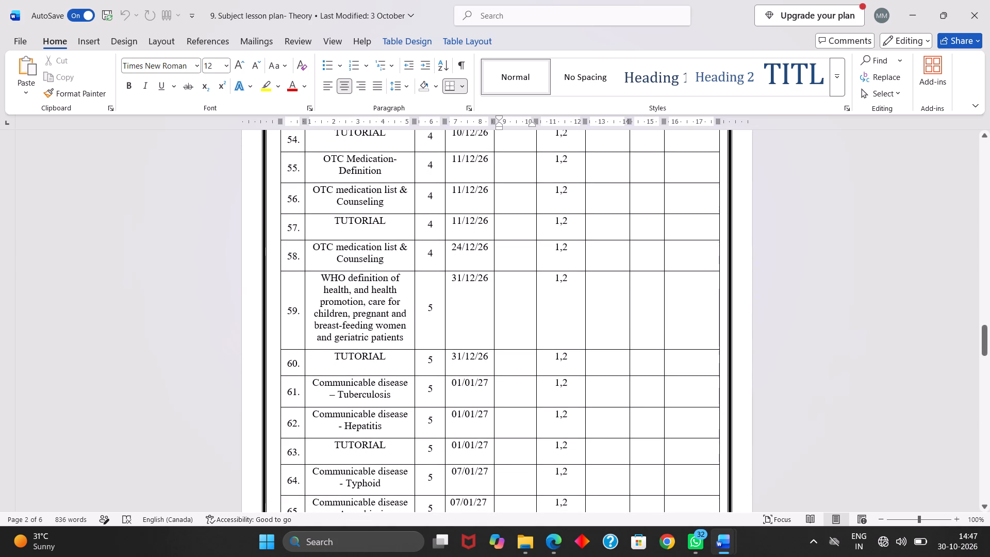
{"action": "scroll", "coordinate": [381, 349], "scroll_direction": "down", "scroll_amount": 1}
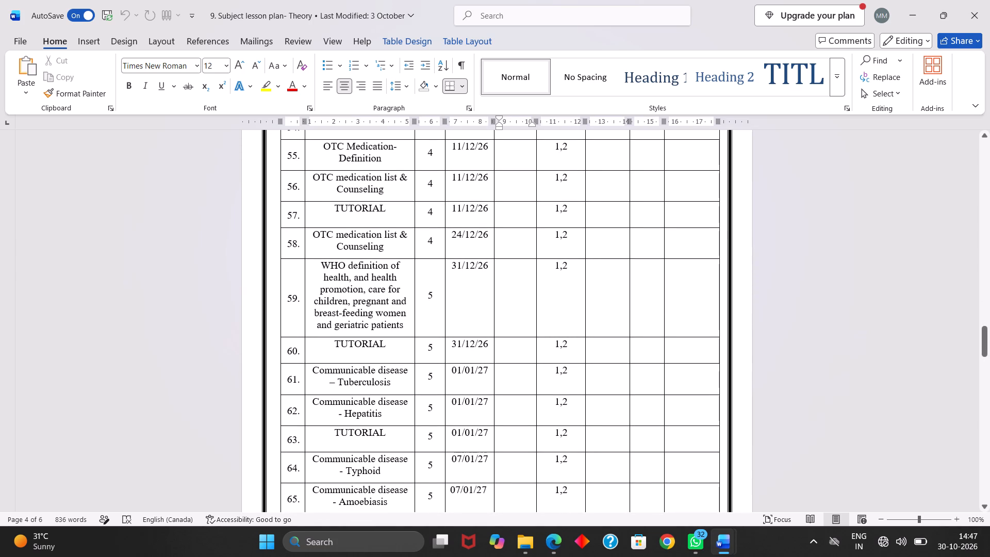
{"action": "left_click", "coordinate": [340, 383]}
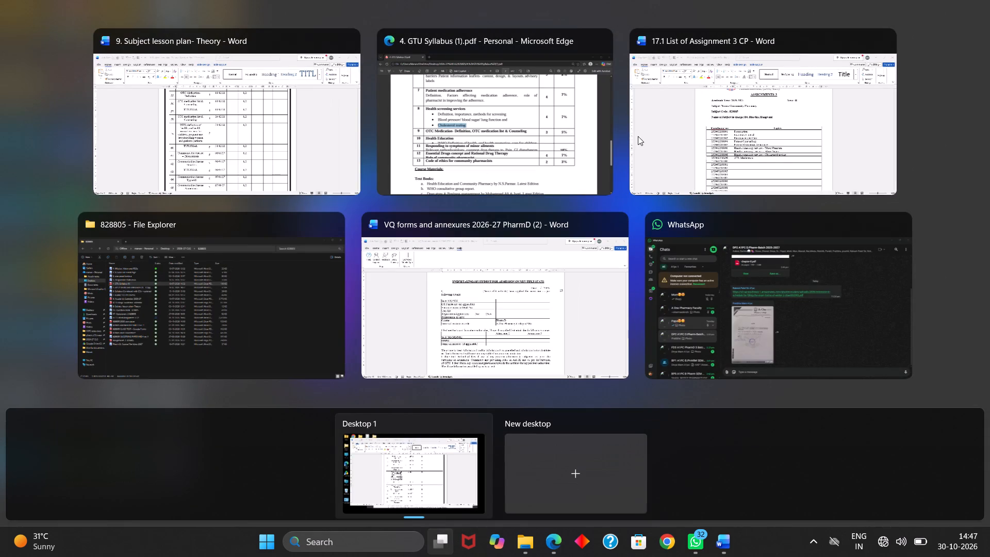
Enter Tuberculosis and Hepatitis as the tenth and eleventh students' topics in the assignment list.
{"action": "left_click", "coordinate": [689, 136]}
{"action": "left_click", "coordinate": [490, 405]}
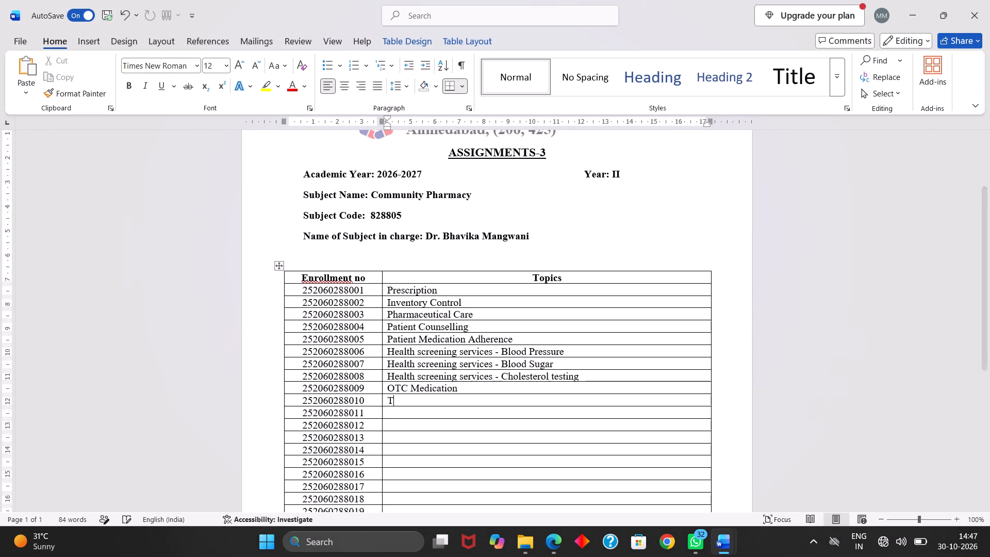
{"action": "type", "text": "uberculosis"}
{"action": "key", "text": "Down"}
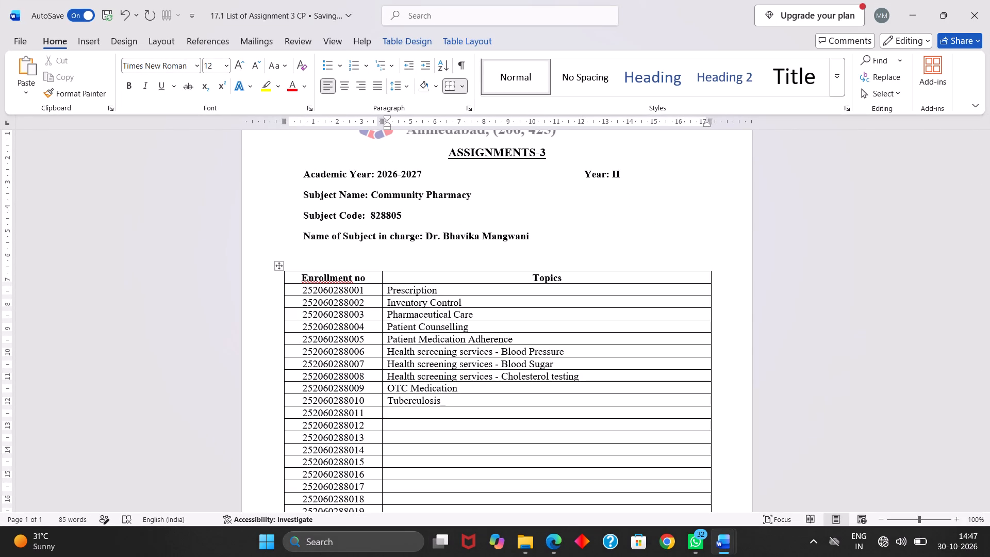
{"action": "type", "text": "epatitis"}
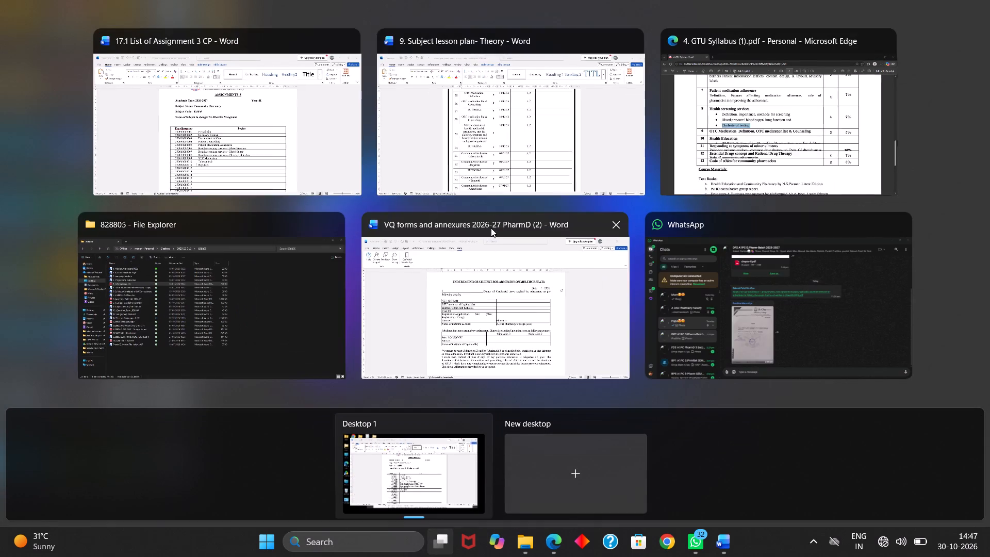
Consult the communicable diseases in the subject lesson plan and enter Typhoid as the twelfth student's topic in the assignment list.
{"action": "left_click", "coordinate": [502, 116]}
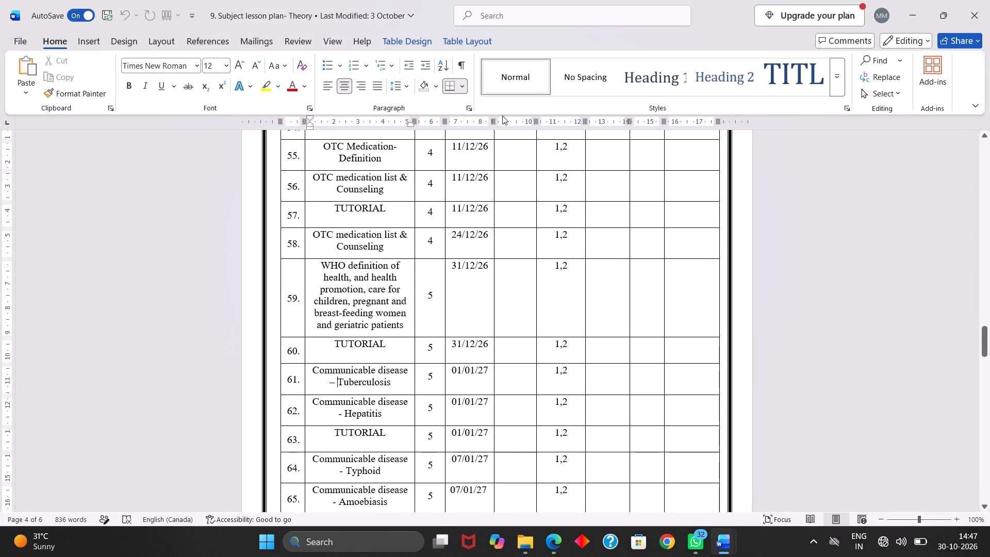
{"action": "scroll", "coordinate": [404, 434], "scroll_direction": "down", "scroll_amount": 1}
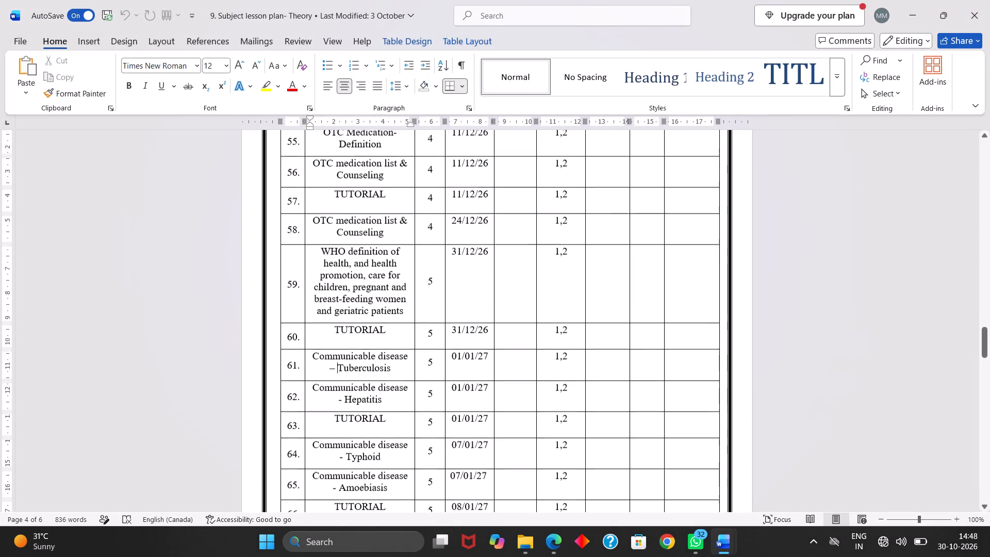
{"action": "scroll", "coordinate": [404, 434], "scroll_direction": "down", "scroll_amount": 2}
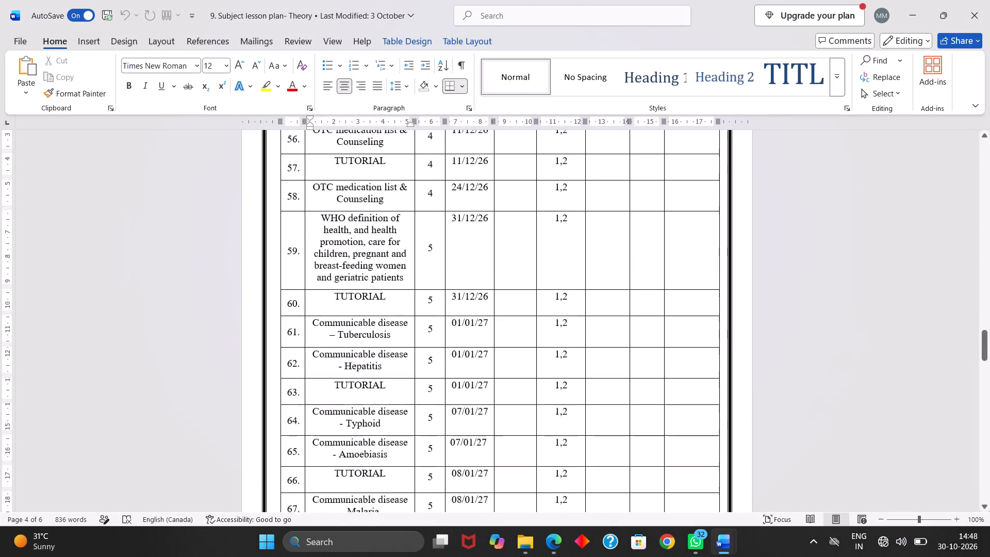
{"action": "scroll", "coordinate": [404, 434], "scroll_direction": "down", "scroll_amount": 1}
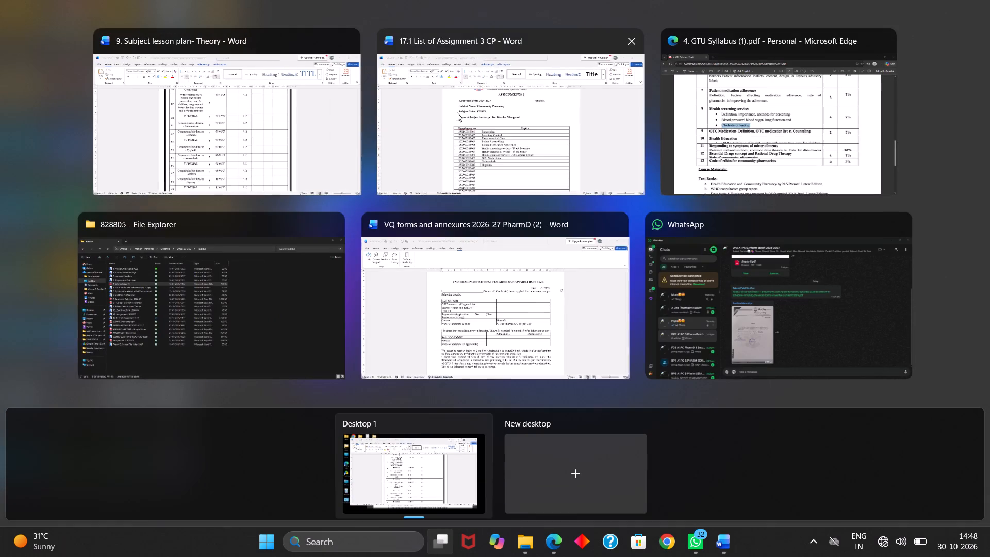
{"action": "left_click", "coordinate": [479, 123]}
{"action": "left_click", "coordinate": [432, 430]}
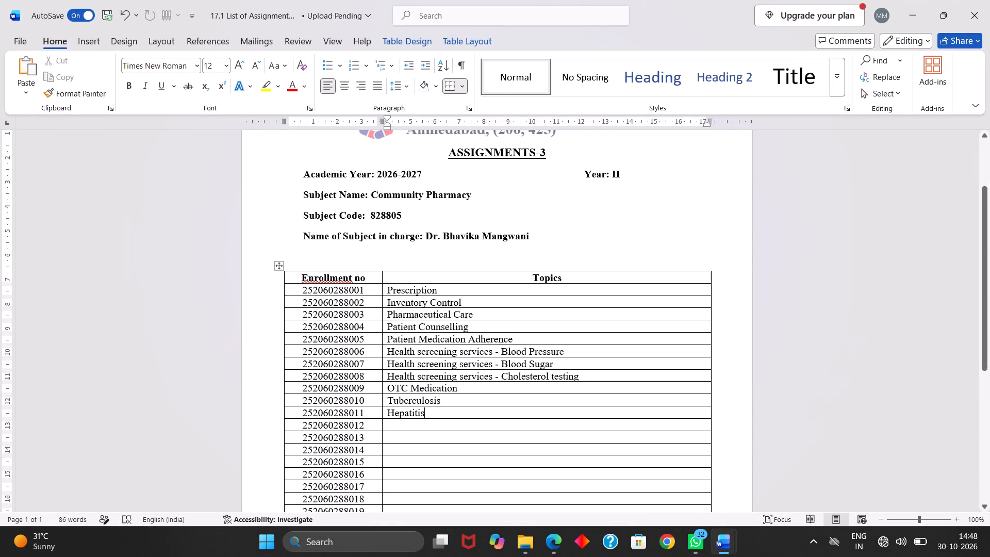
{"action": "type", "text": "yphoid"}
{"action": "key", "text": "space"}
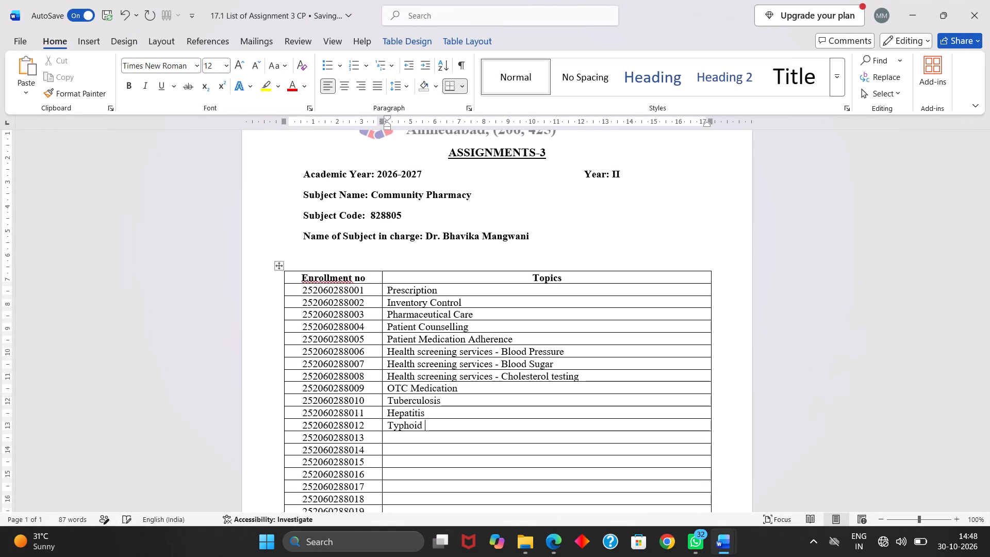
Copy Amoebiasis from row 65 of the subject lesson plan into the thirteenth student's Topics cell in the assignment list.
{"action": "left_click", "coordinate": [481, 119]}
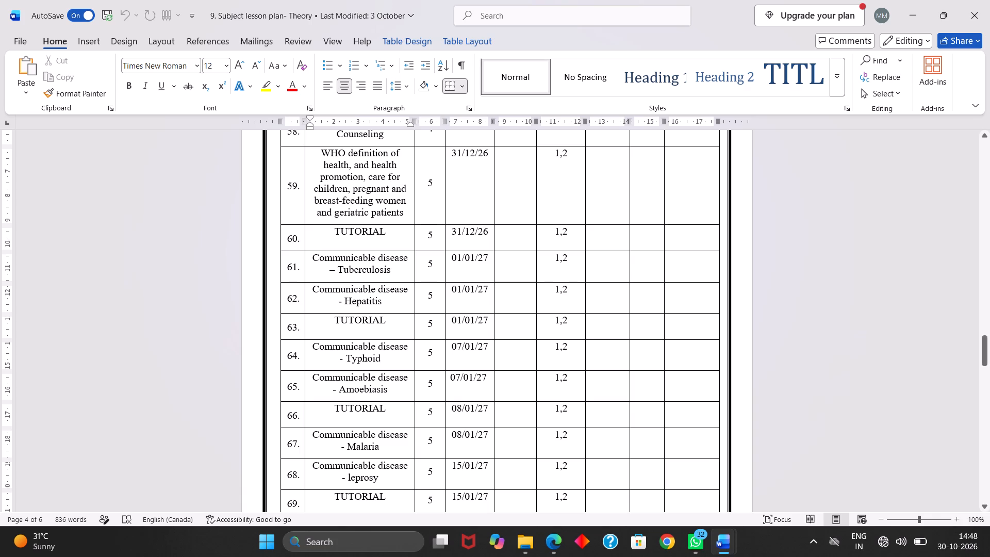
{"action": "left_click_drag", "start_coordinate": [341, 388], "coordinate": [392, 391]}
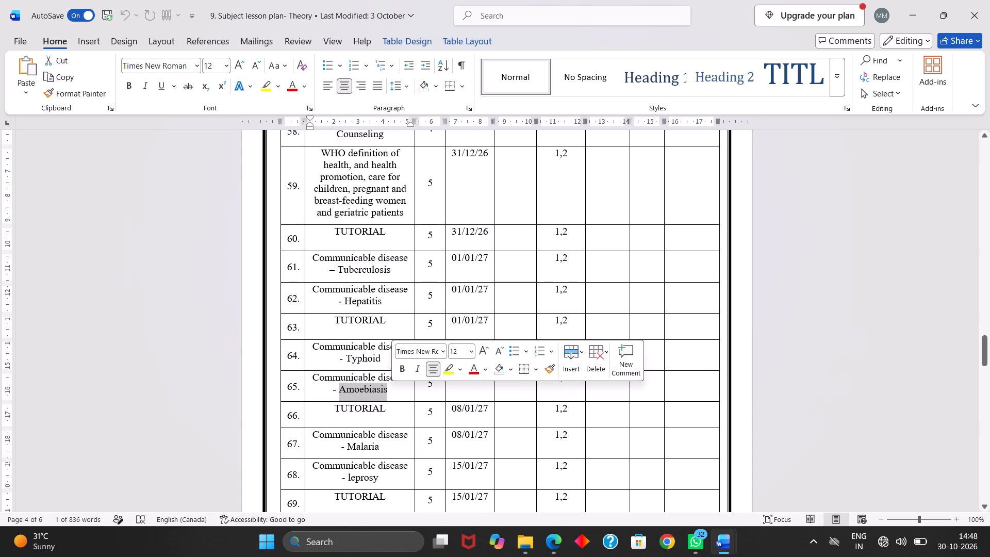
{"action": "key", "text": "ctrl+c"}
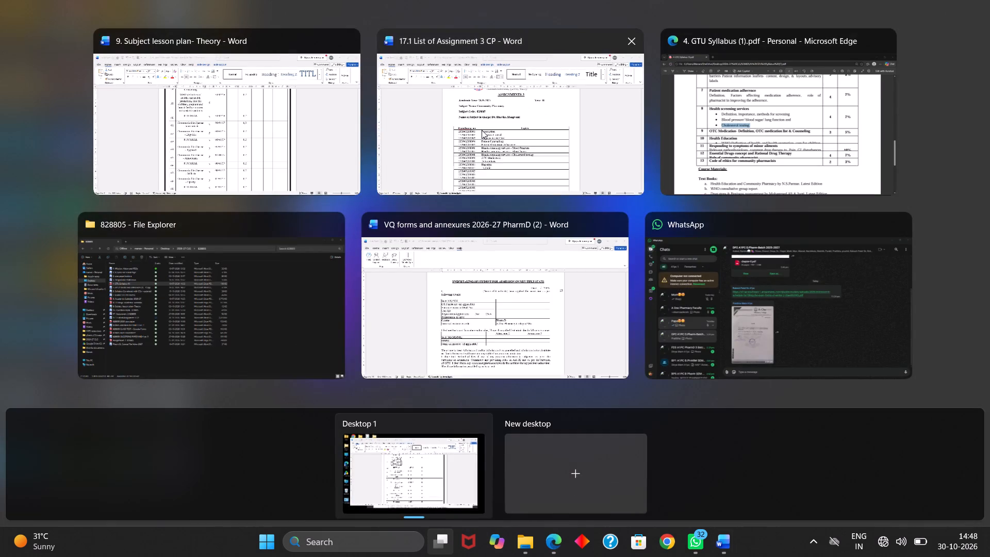
{"action": "left_click", "coordinate": [482, 130]}
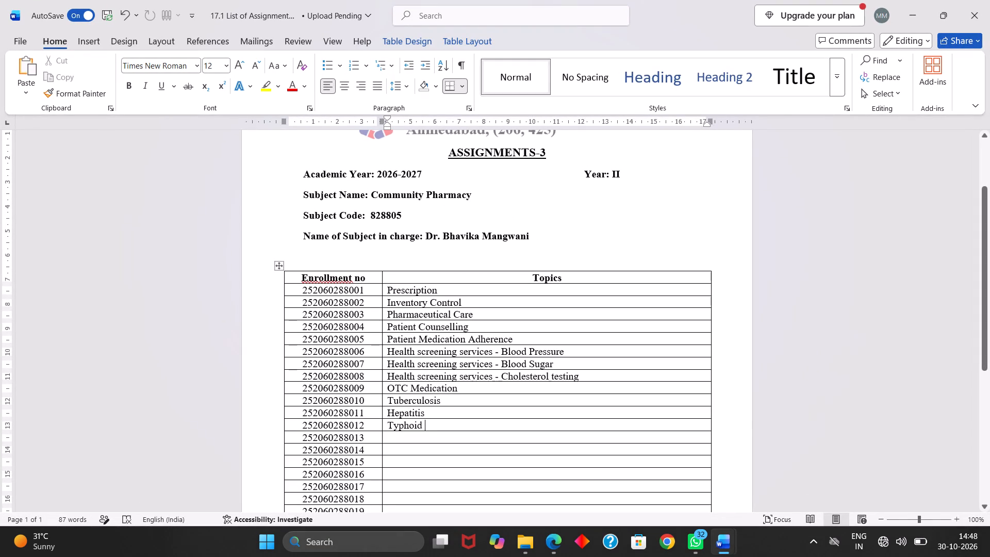
{"action": "left_click", "coordinate": [398, 435]}
{"action": "key", "text": "ctrl+v"}
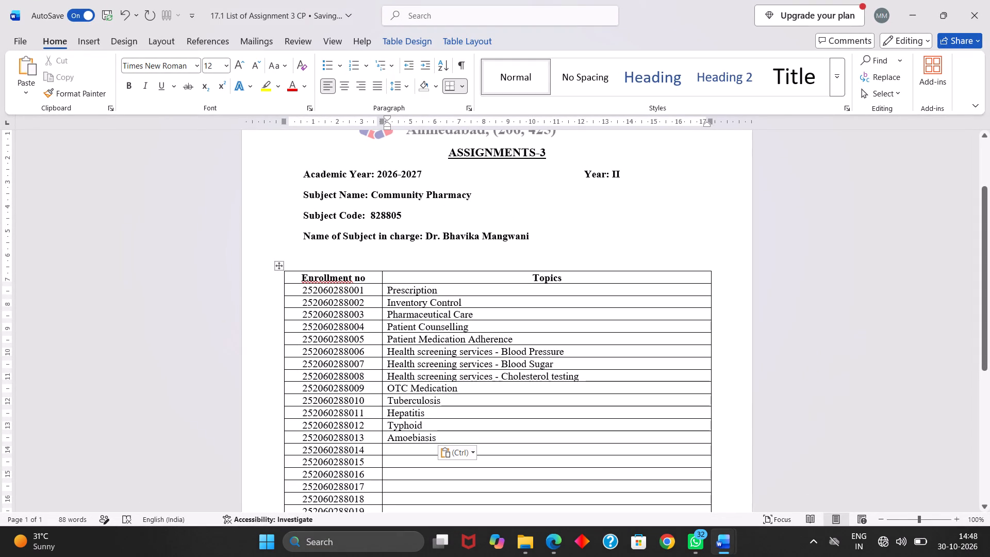
{"action": "left_click_drag", "start_coordinate": [391, 438], "coordinate": [404, 438]}
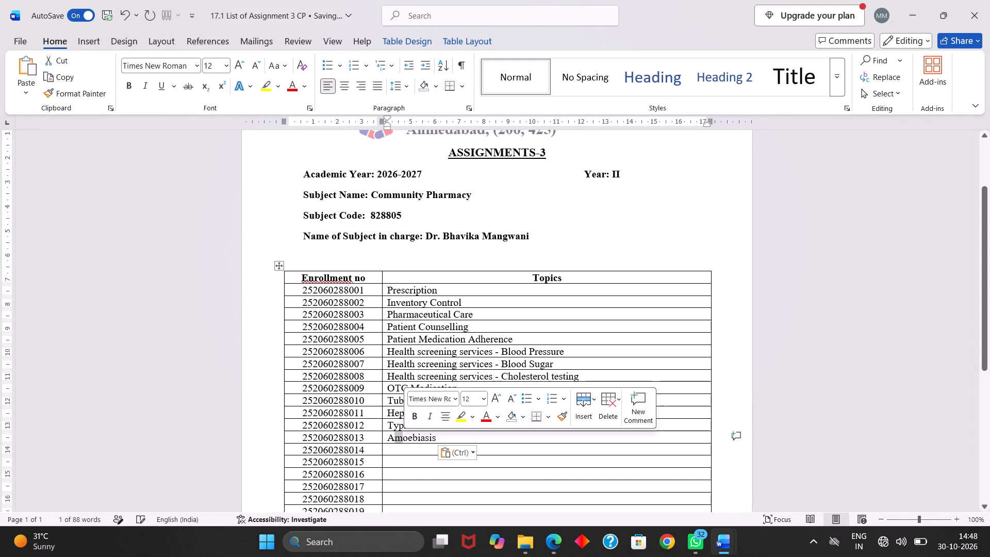
{"action": "left_click", "coordinate": [405, 458]}
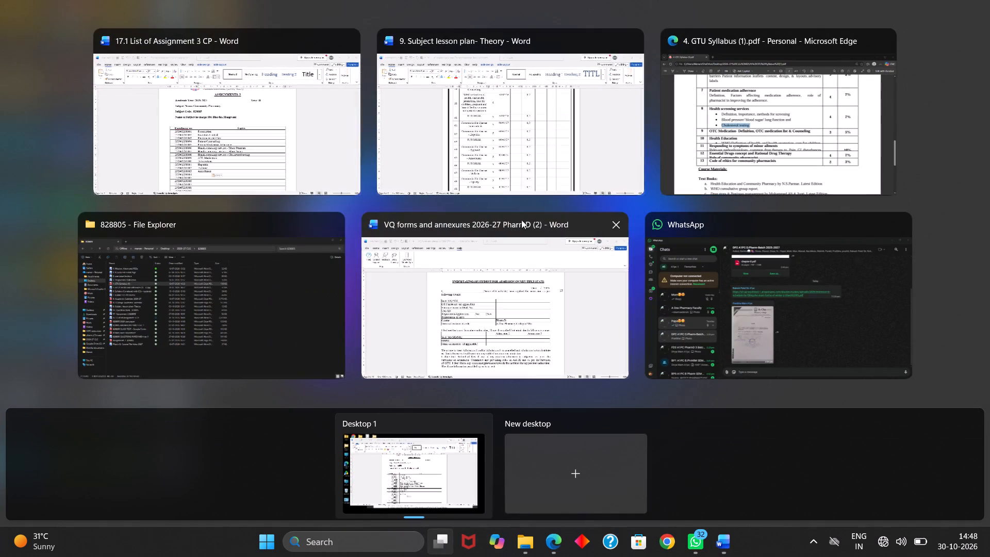
Copy Malaria from row 67 of the subject lesson plan into the fourteenth student's Topics cell in the assignment list.
{"action": "left_click", "coordinate": [527, 177]}
{"action": "scroll", "coordinate": [420, 300], "scroll_direction": "up", "scroll_amount": 3}
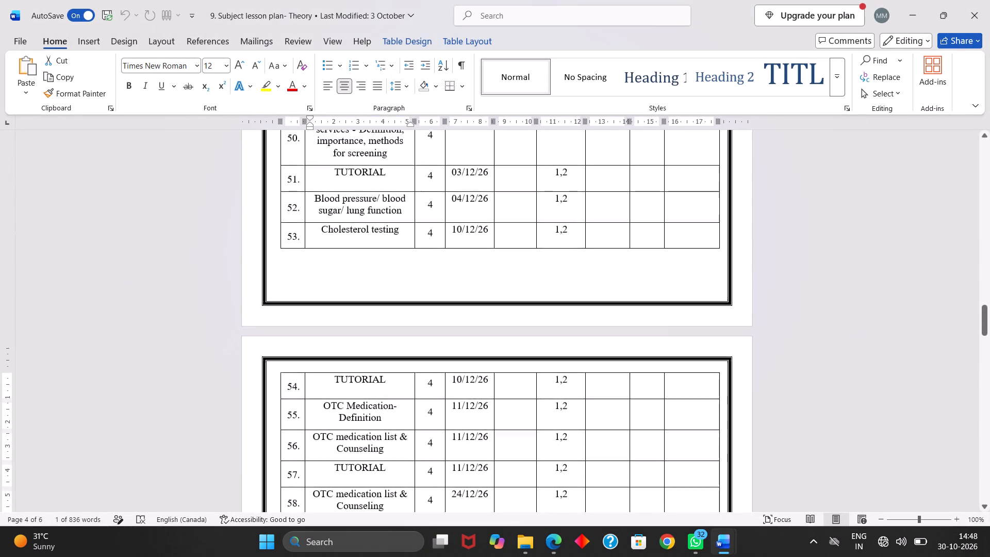
{"action": "scroll", "coordinate": [420, 300], "scroll_direction": "down", "scroll_amount": 2}
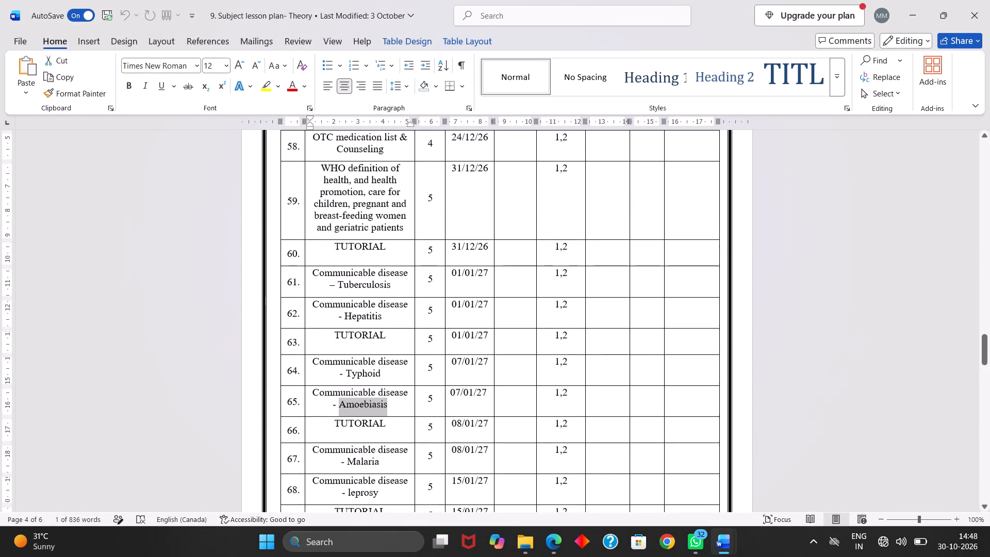
{"action": "scroll", "coordinate": [420, 300], "scroll_direction": "down", "scroll_amount": 1}
{"action": "left_click_drag", "start_coordinate": [346, 359], "coordinate": [371, 361]}
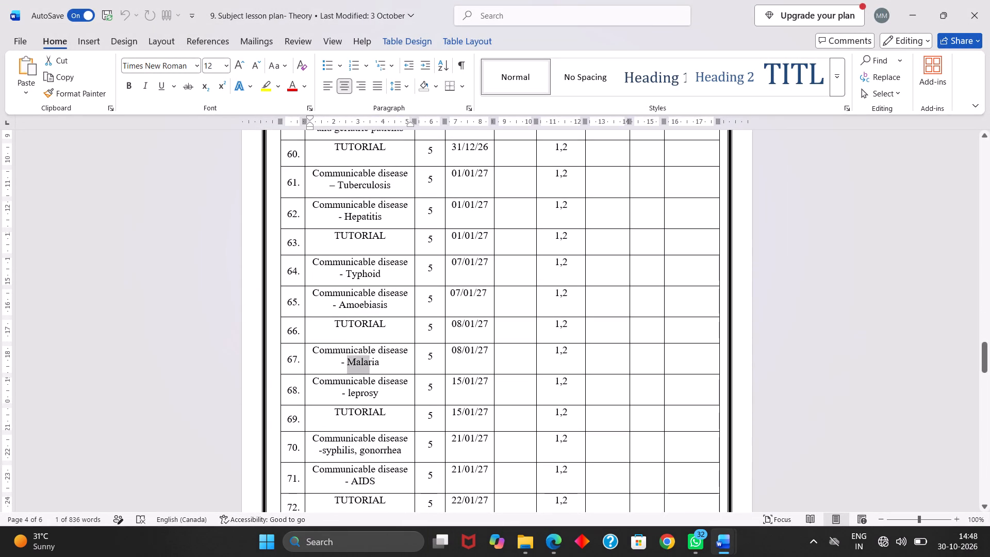
{"action": "left_click_drag", "start_coordinate": [371, 361], "coordinate": [381, 363]}
{"action": "key", "text": "ctrl+c"}
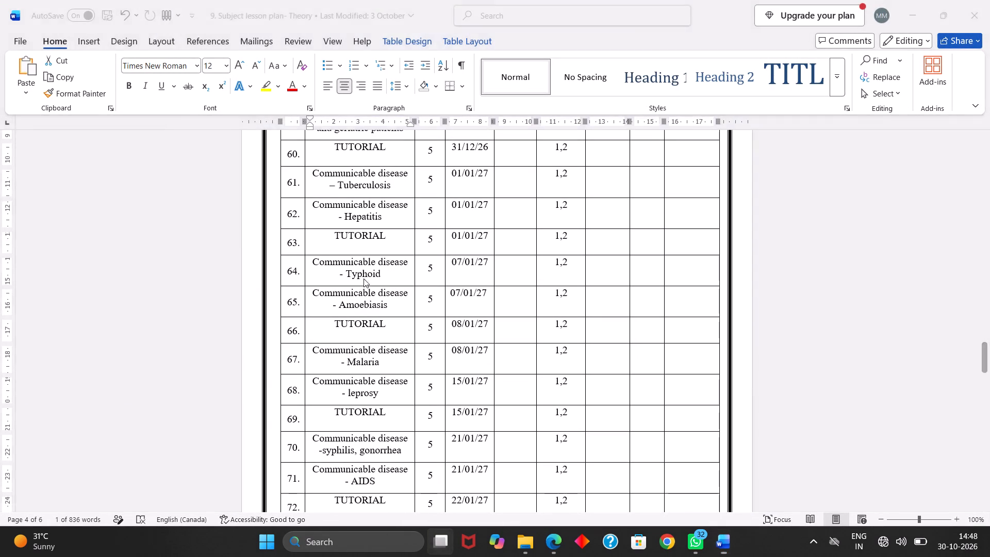
{"action": "left_click", "coordinate": [448, 156]}
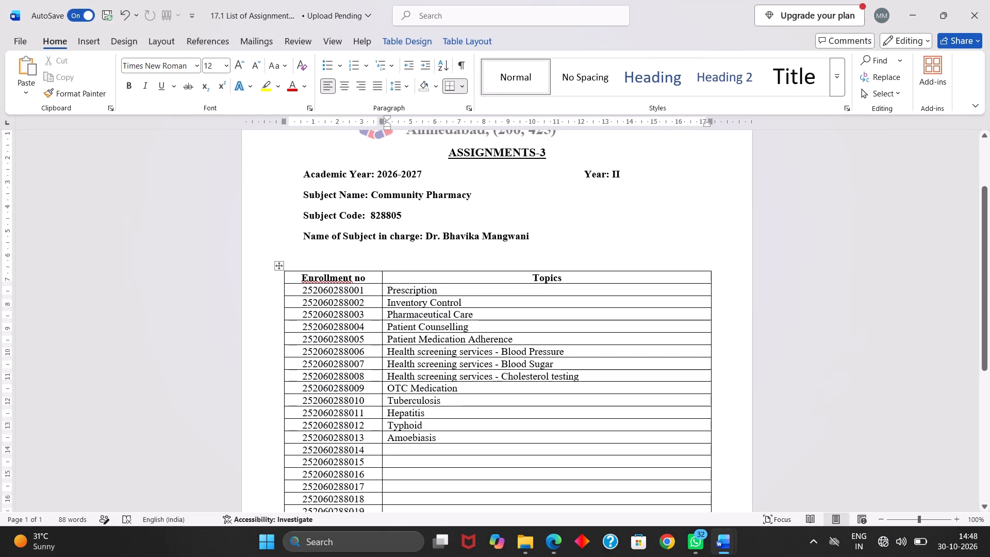
{"action": "left_click", "coordinate": [406, 447]}
{"action": "key", "text": "ctrl+v"}
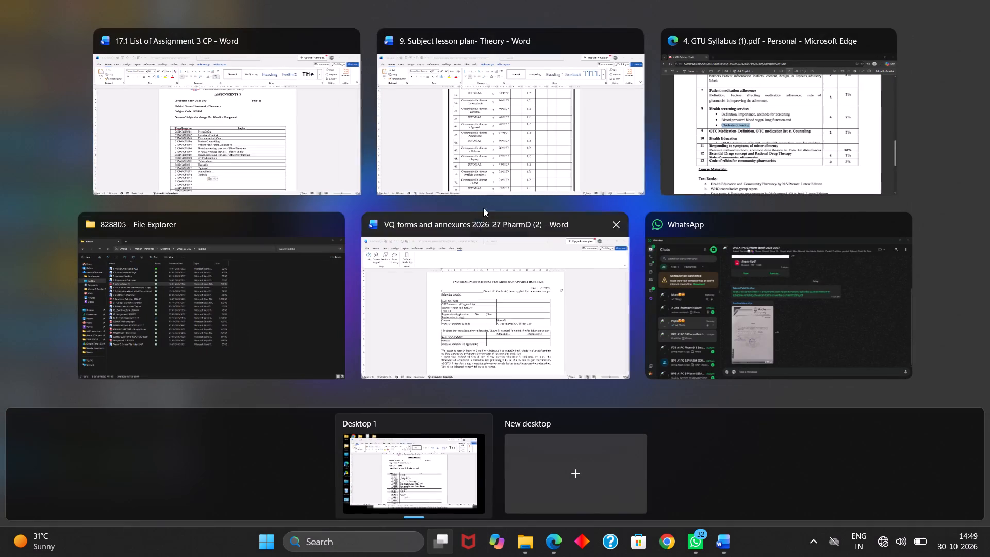
Copy leprosy from row 68 of the lesson plan into the fifteenth student's Topics cell and tidy it to read Leprosy, without the leading hyphen.
{"action": "left_click", "coordinate": [497, 176]}
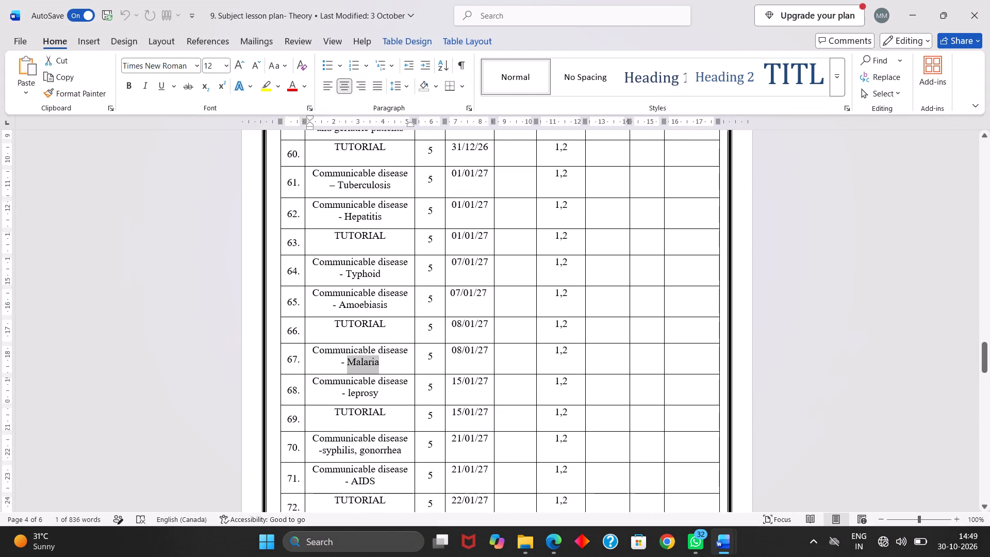
{"action": "left_click_drag", "start_coordinate": [346, 393], "coordinate": [375, 396]}
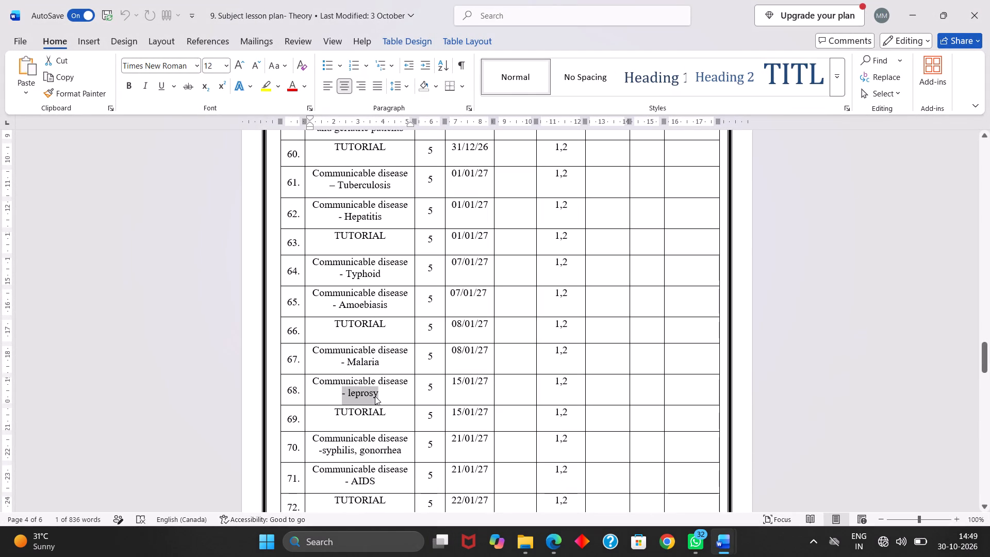
{"action": "key", "text": "ctrl+c"}
{"action": "left_click", "coordinate": [477, 141]}
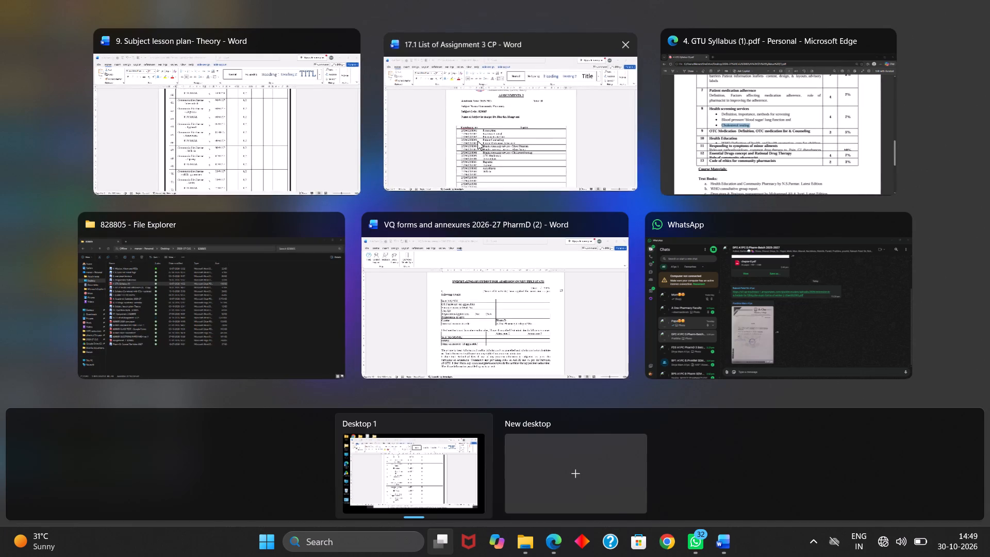
{"action": "left_click", "coordinate": [407, 463]}
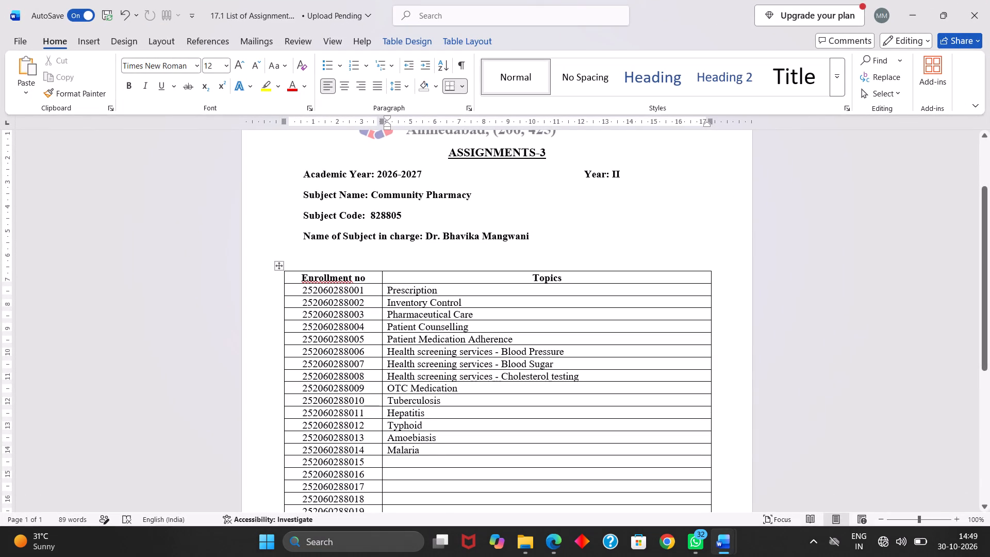
{"action": "key", "text": "ctrl+v"}
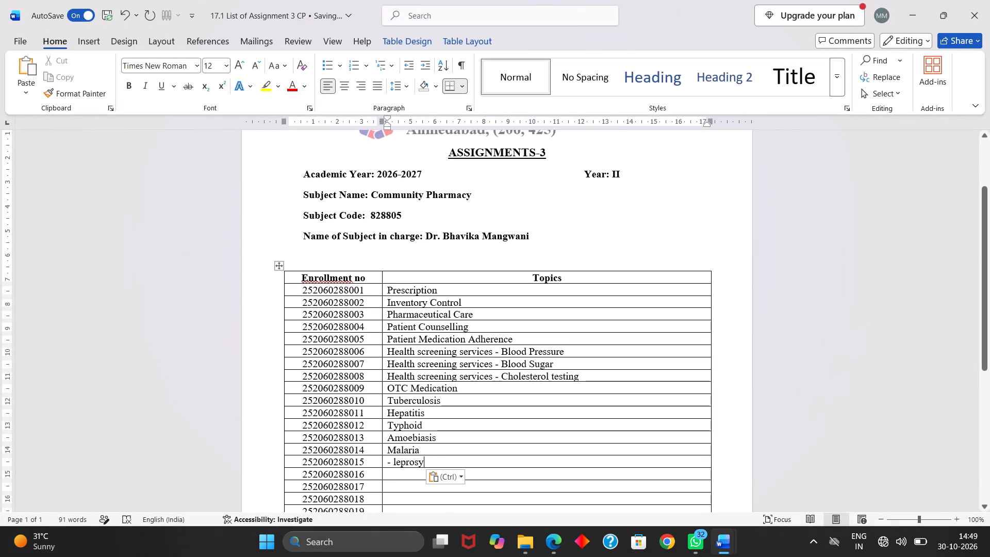
{"action": "left_click", "coordinate": [394, 463]}
{"action": "key", "text": "BackSpace"}
{"action": "key", "text": "BackSpace"}
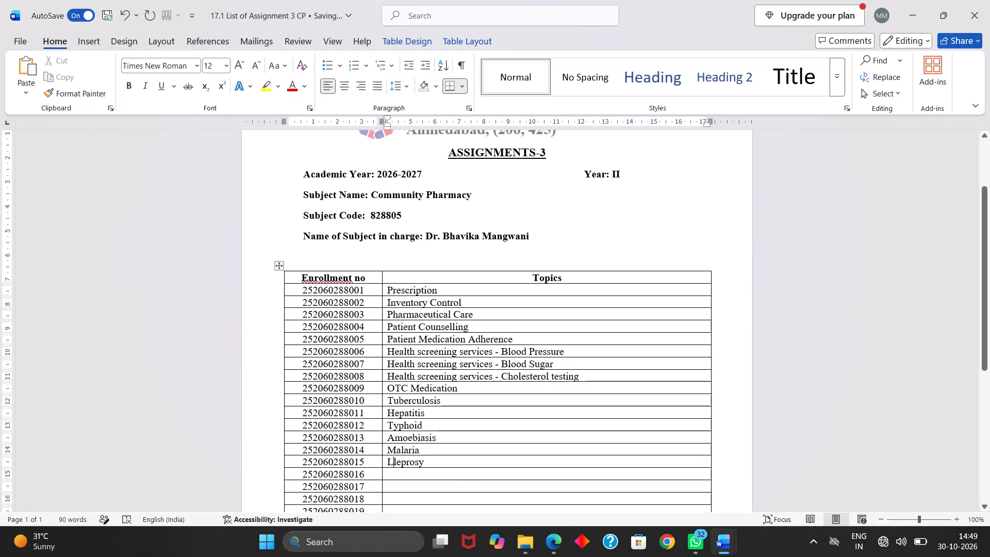
{"action": "left_click", "coordinate": [396, 461]}
{"action": "key", "text": "BackSpace"}
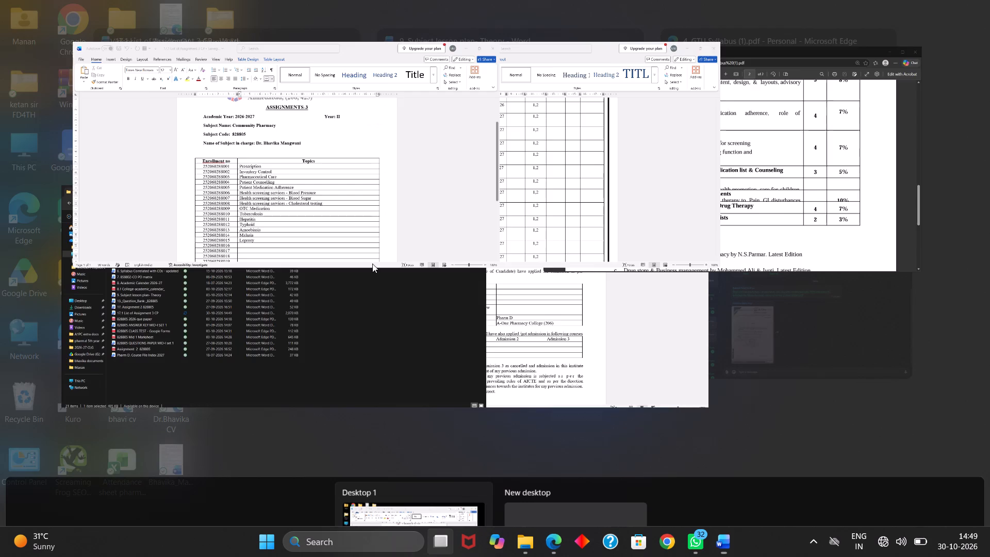
Copy syphilis, gonorrhea from row 70 of the subject lesson plan into the sixteenth student's Topics cell and capitalise Syphilis.
{"action": "left_click", "coordinate": [524, 117]}
{"action": "scroll", "coordinate": [445, 385], "scroll_direction": "down", "scroll_amount": 1}
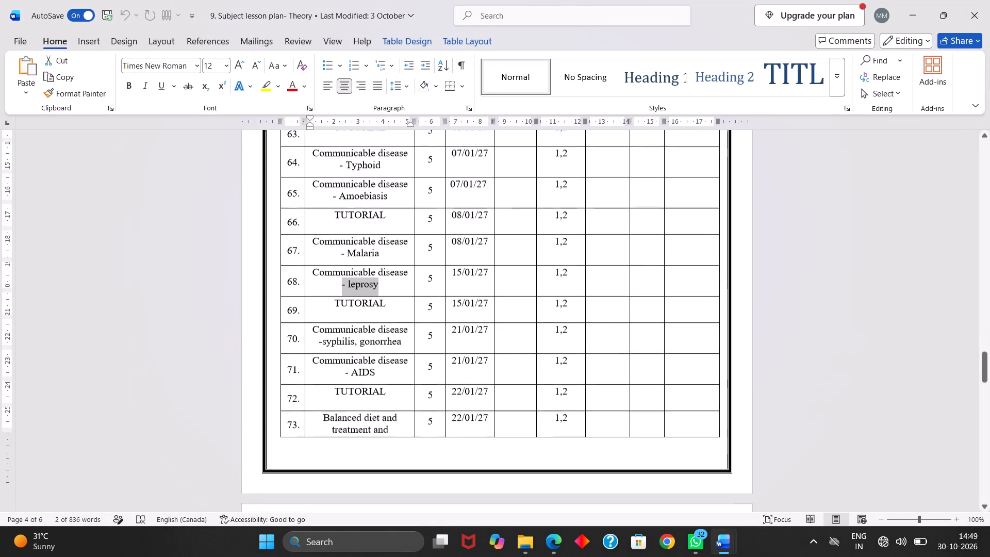
{"action": "scroll", "coordinate": [445, 385], "scroll_direction": "down", "scroll_amount": 1}
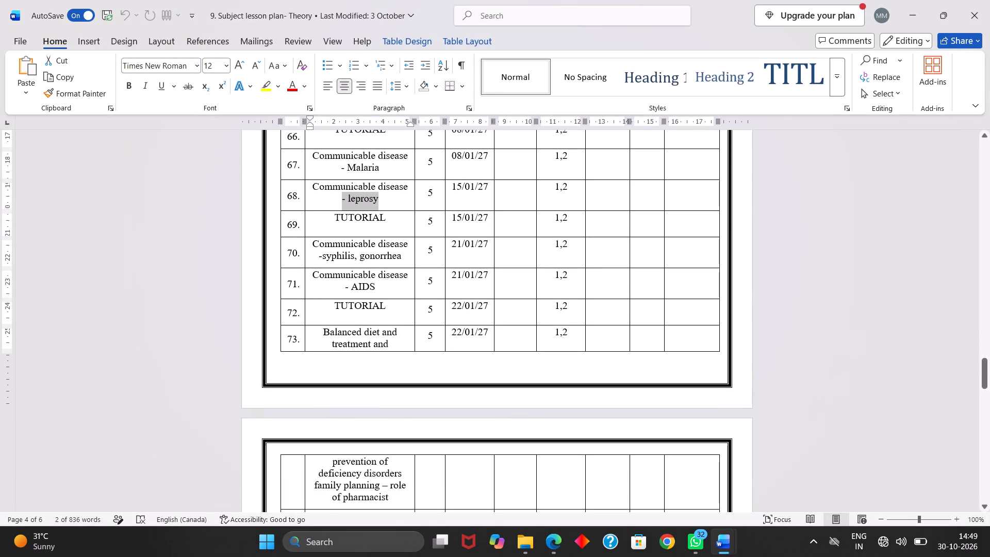
{"action": "left_click_drag", "start_coordinate": [324, 256], "coordinate": [382, 256]}
{"action": "left_click", "coordinate": [382, 256]}
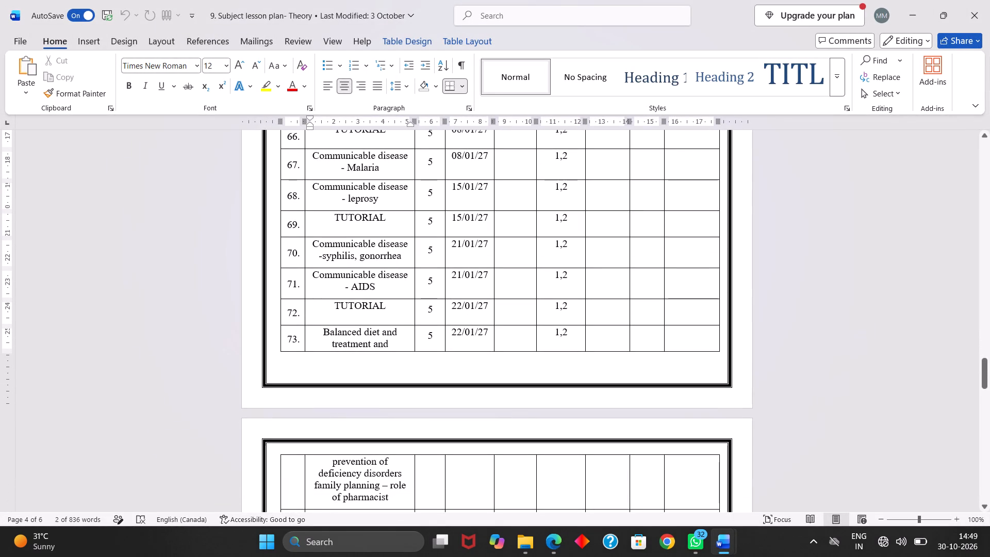
{"action": "left_click_drag", "start_coordinate": [324, 258], "coordinate": [385, 256]}
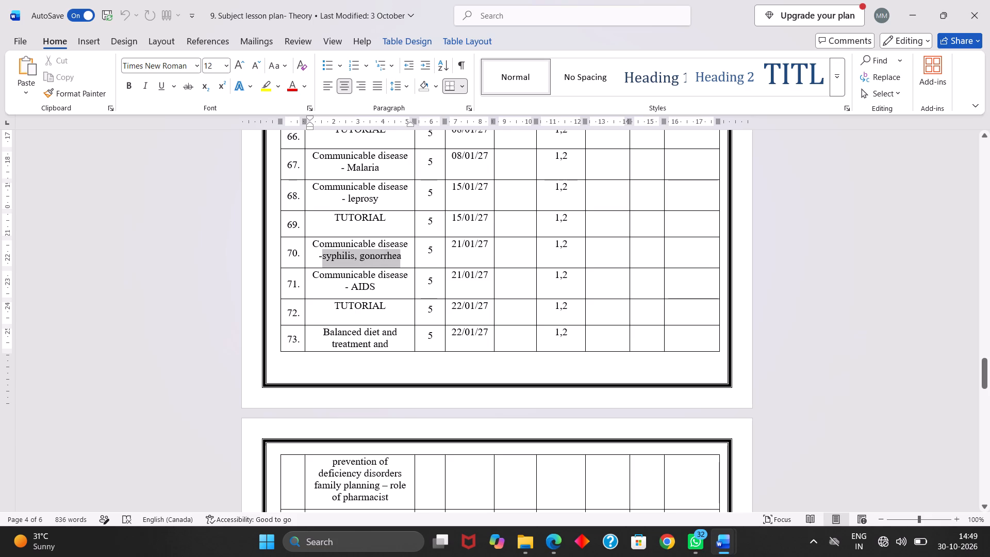
{"action": "key", "text": "ctrl+c"}
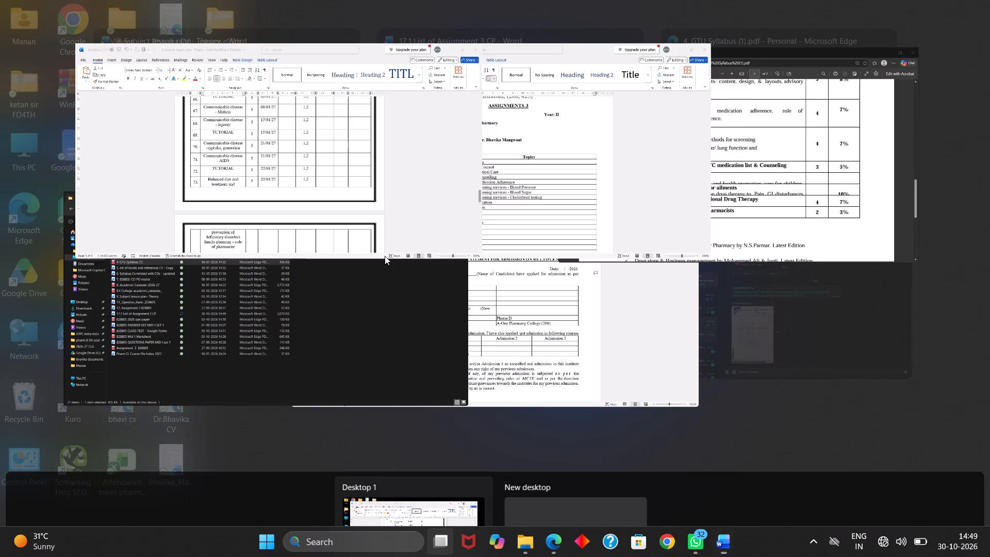
{"action": "left_click", "coordinate": [537, 113]}
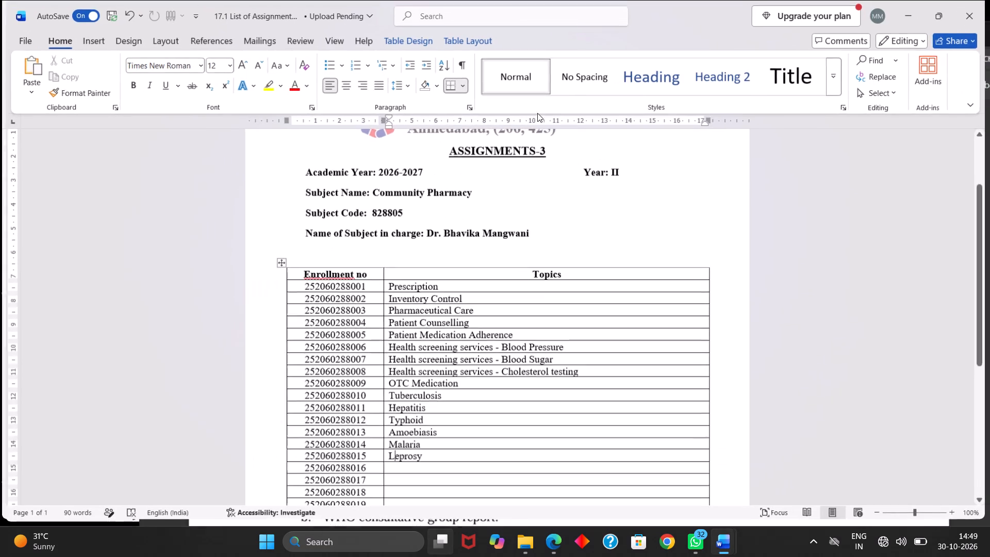
{"action": "left_click", "coordinate": [404, 471]}
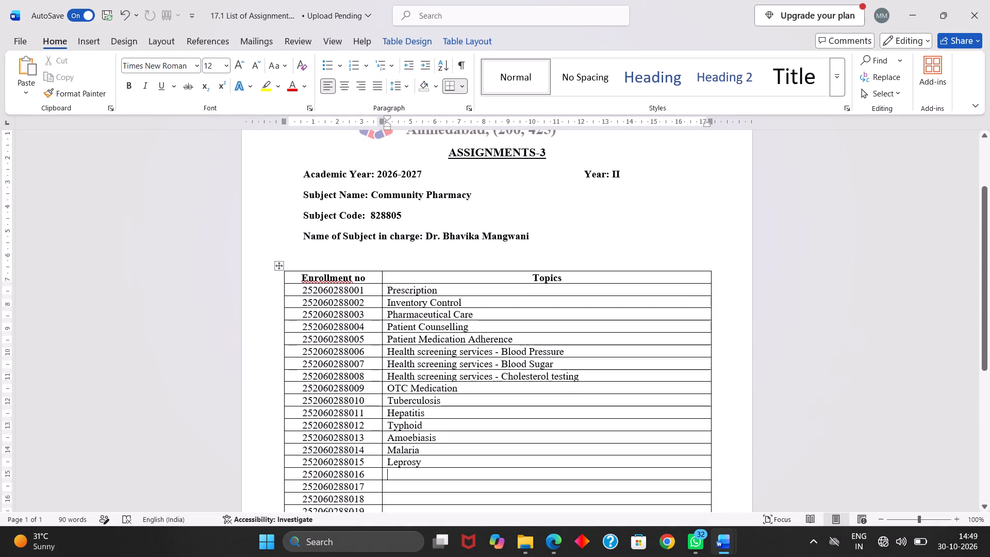
{"action": "key", "text": "ctrl+v"}
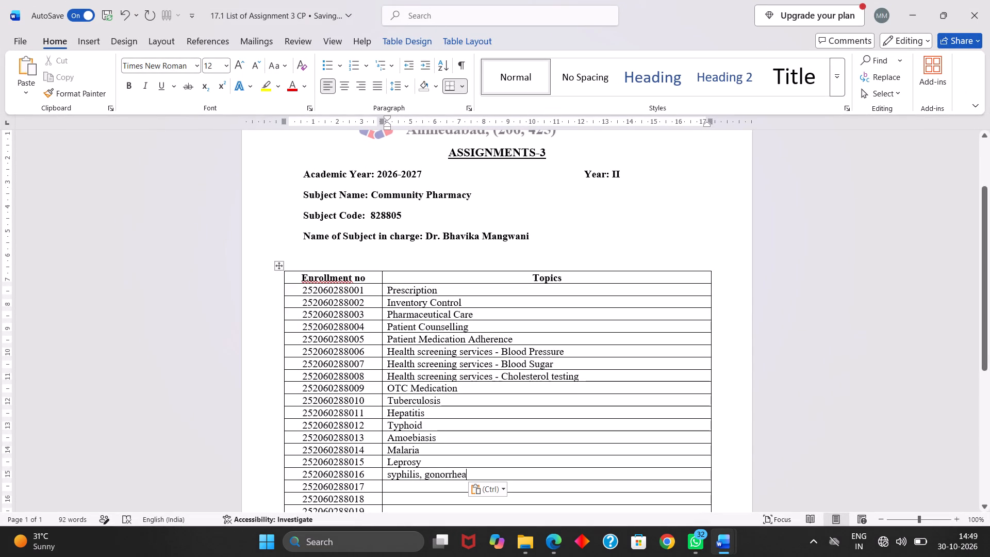
{"action": "left_click", "coordinate": [390, 475]}
{"action": "key", "text": "BackSpace"}
{"action": "key", "text": "s"}
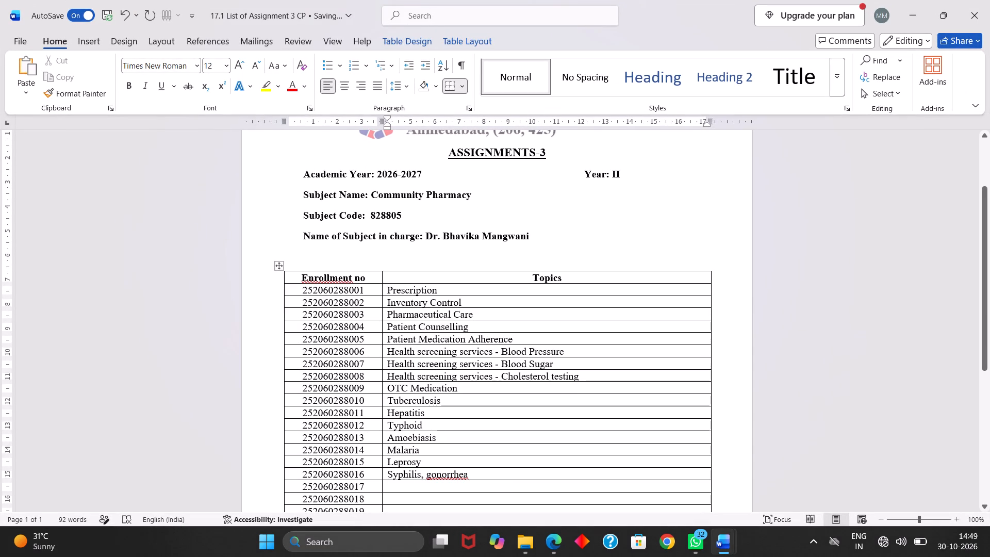
Split the sixteenth student's topic so that cell reads only Syphilis and the seventeenth student's Topics cell reads Gonorrhea.
{"action": "left_click_drag", "start_coordinate": [425, 478], "coordinate": [475, 477]}
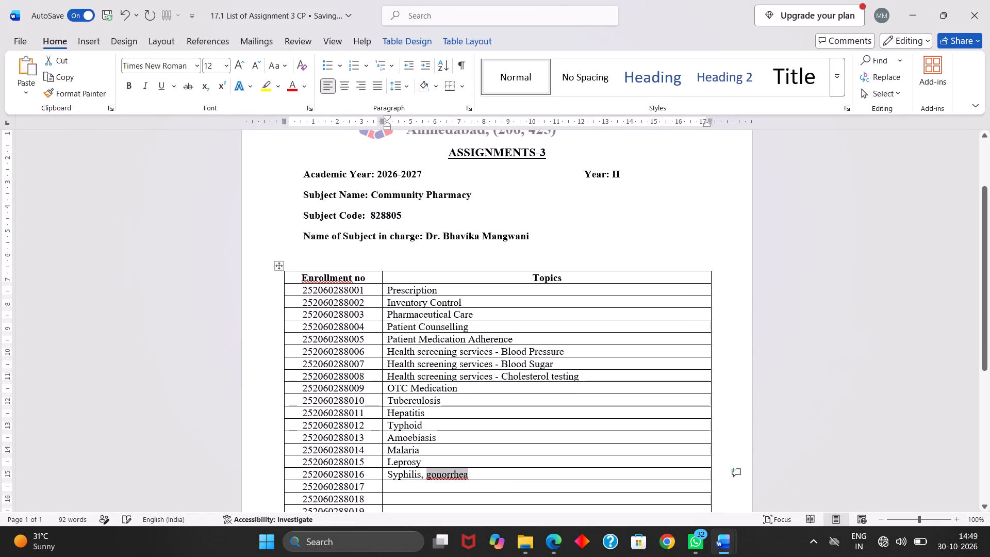
{"action": "key", "text": "ctrl+c"}
{"action": "left_click", "coordinate": [423, 489]}
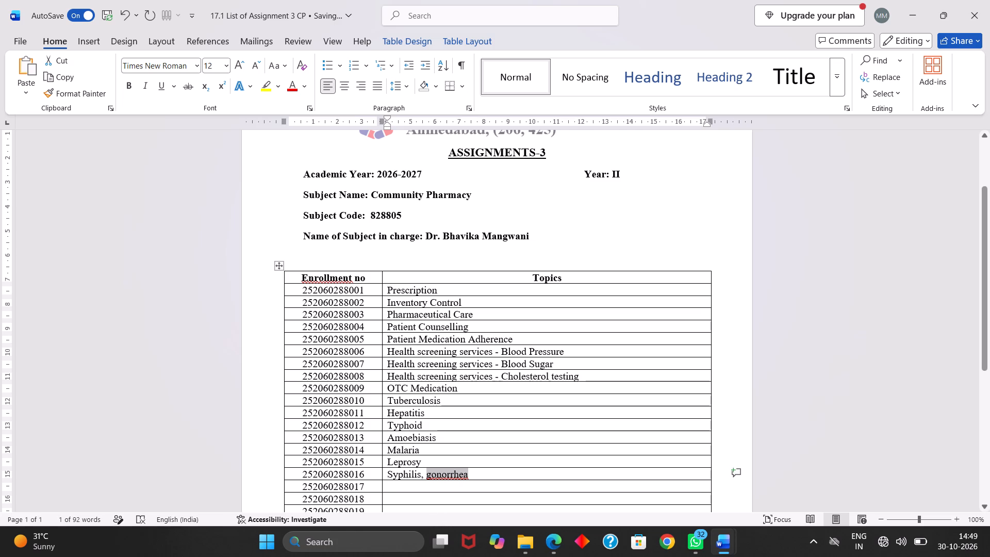
{"action": "key", "text": "ctrl+v"}
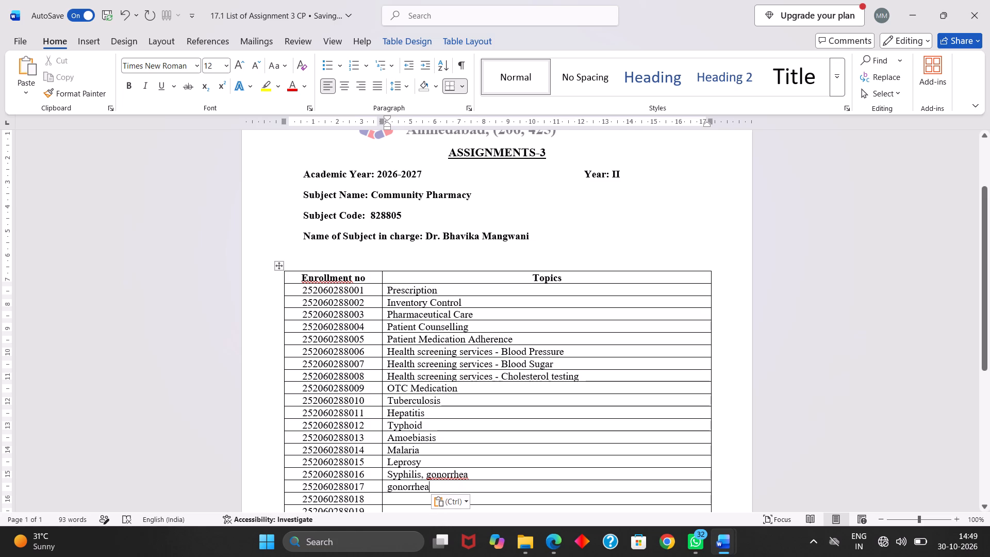
{"action": "left_click", "coordinate": [432, 475]}
{"action": "key", "text": "BackSpace"}
{"action": "key", "text": "g"}
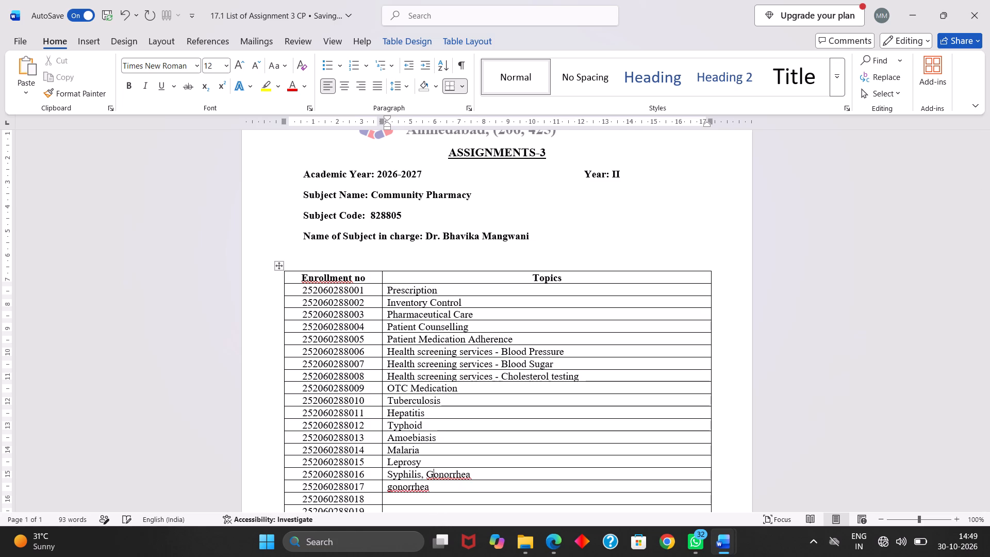
{"action": "left_click_drag", "start_coordinate": [426, 474], "coordinate": [473, 479]}
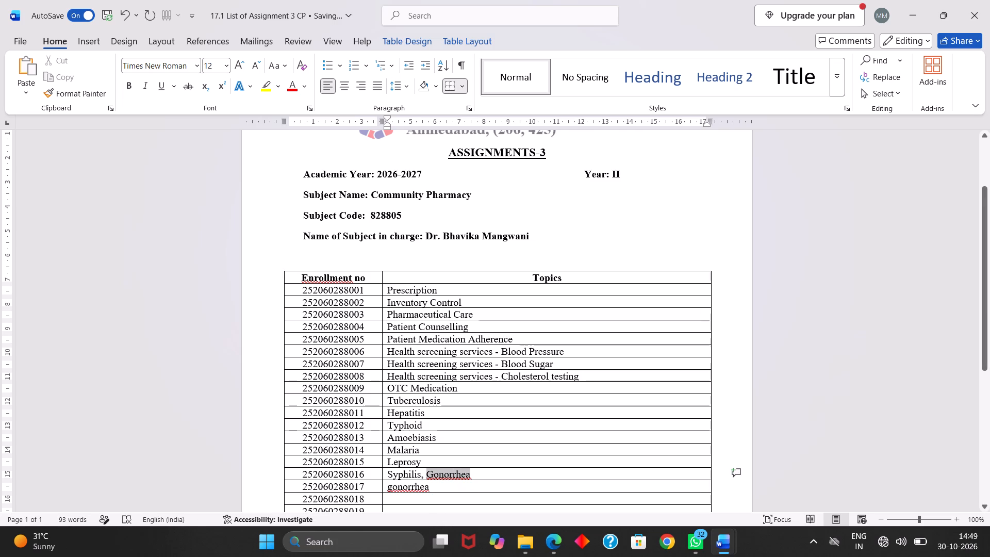
{"action": "left_click_drag", "start_coordinate": [473, 479], "coordinate": [474, 479]}
{"action": "key", "text": "BackSpace"}
{"action": "key", "text": "BackSpace"}
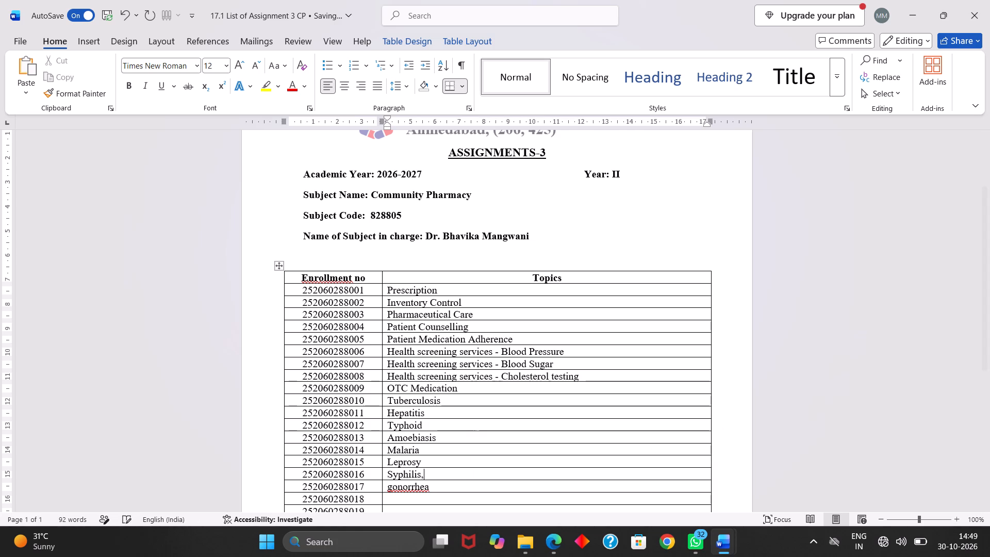
{"action": "key", "text": "BackSpace"}
{"action": "left_click", "coordinate": [393, 486]}
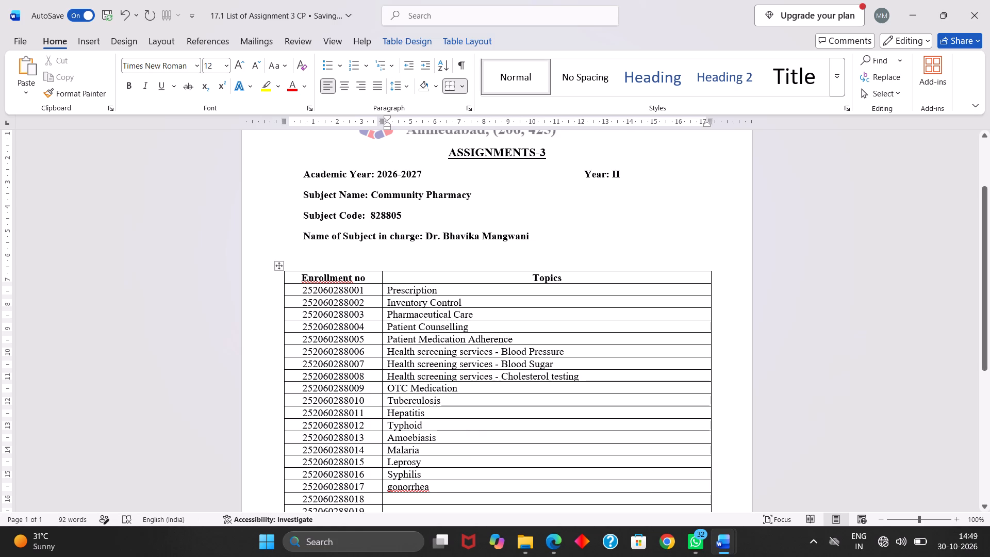
{"action": "key", "text": "BackSpace"}
{"action": "key", "text": "g"}
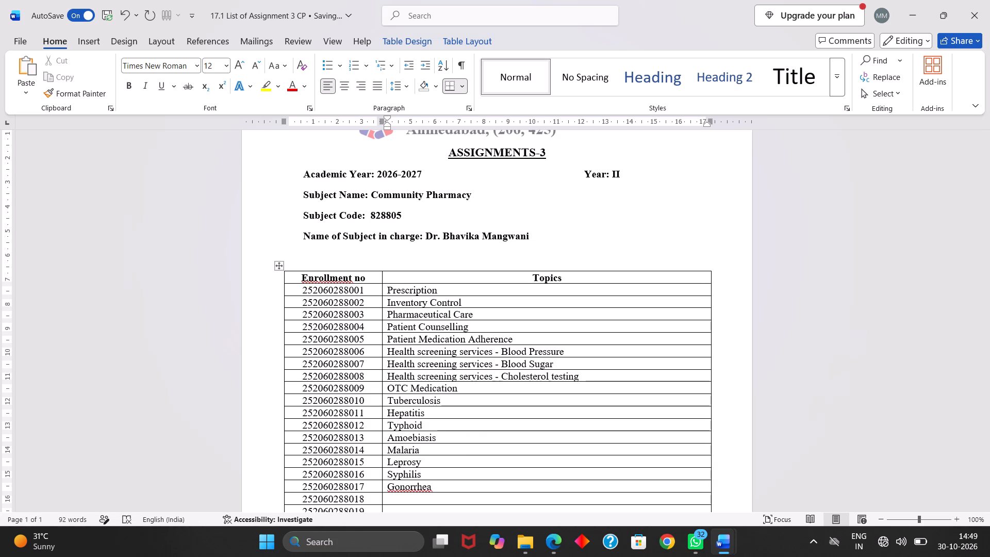
Copy AIDS from row 71 of the subject lesson plan into the eighteenth student's Topics cell in the assignment list.
{"action": "left_click", "coordinate": [460, 496]}
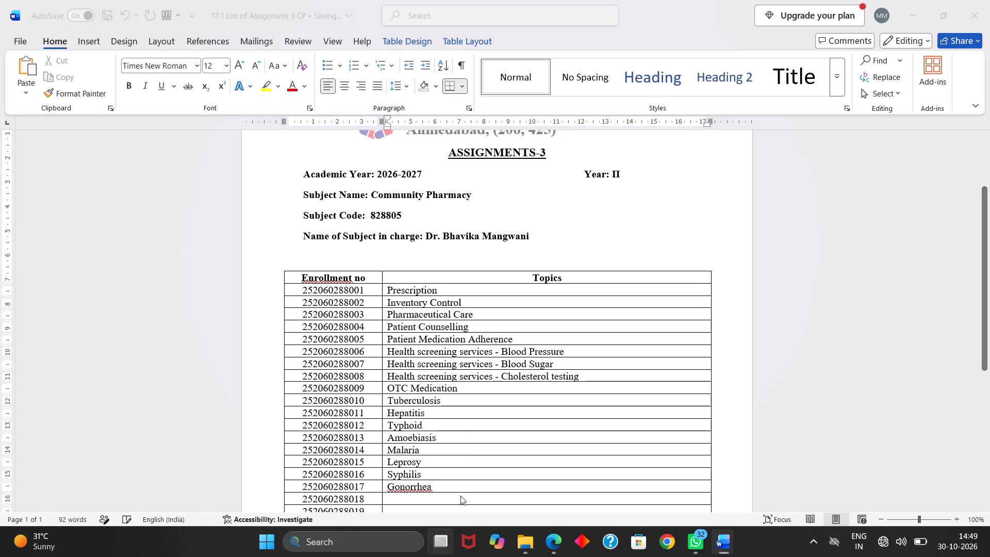
{"action": "left_click", "coordinate": [493, 167]}
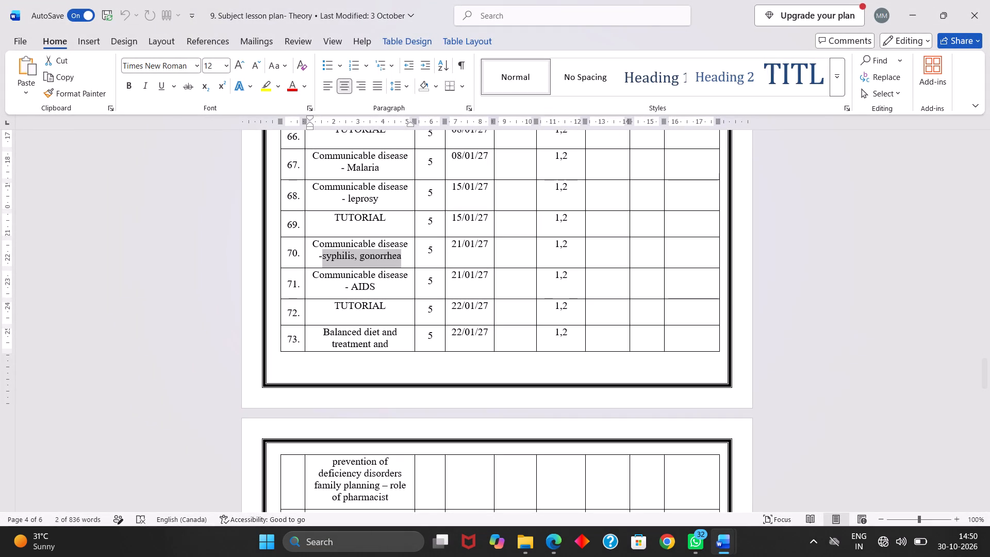
{"action": "left_click", "coordinate": [354, 286]}
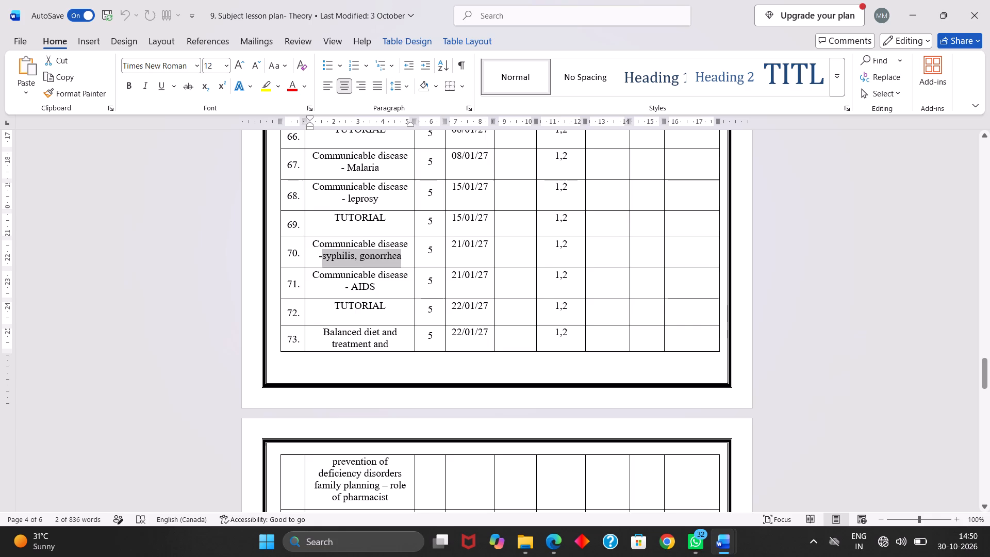
{"action": "left_click_drag", "start_coordinate": [354, 286], "coordinate": [367, 288]}
{"action": "key", "text": "ctrl+c"}
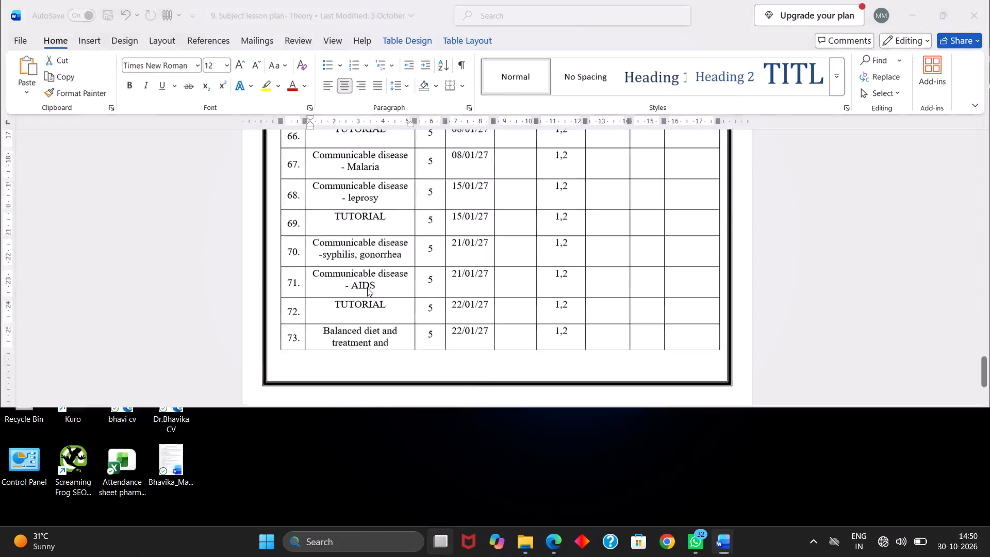
{"action": "left_click", "coordinate": [529, 108]}
{"action": "scroll", "coordinate": [422, 375], "scroll_direction": "down", "scroll_amount": 1}
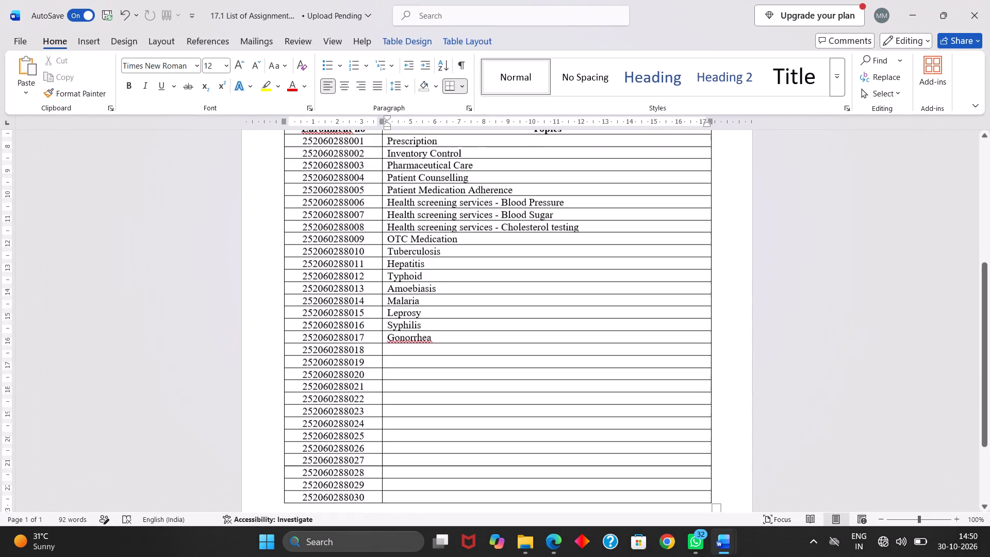
{"action": "left_click", "coordinate": [395, 341]}
{"action": "key", "text": "ctrl+v"}
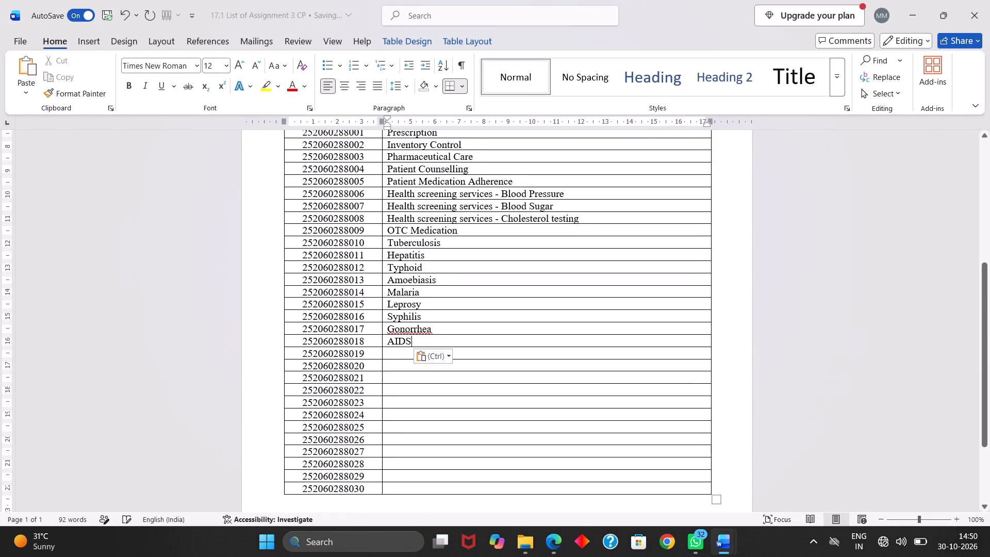
Go through the minor ailments rows of the lesson plan and copy ophthalmic symptoms from row 82 into the nineteenth student's Topics cell.
{"action": "left_click", "coordinate": [505, 132]}
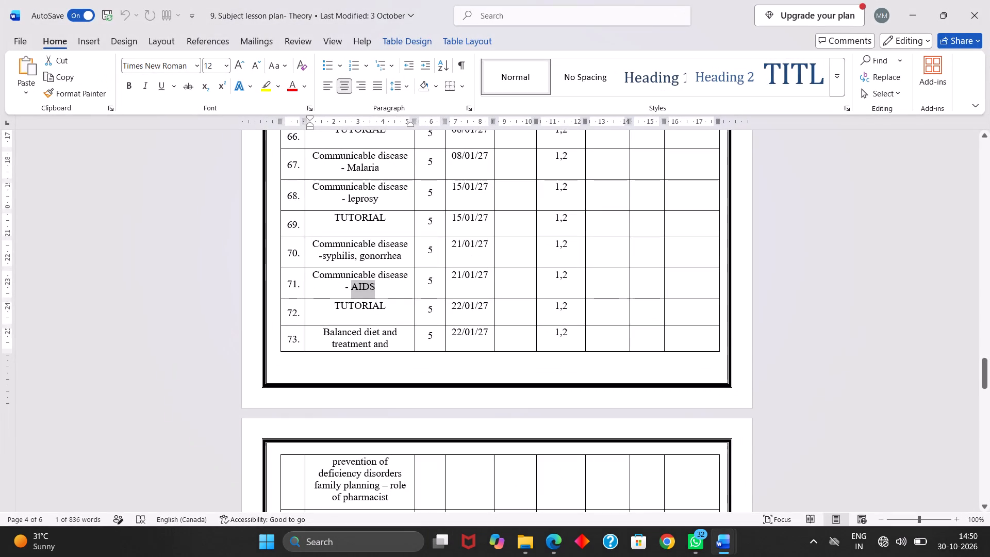
{"action": "scroll", "coordinate": [416, 342], "scroll_direction": "down", "scroll_amount": 2}
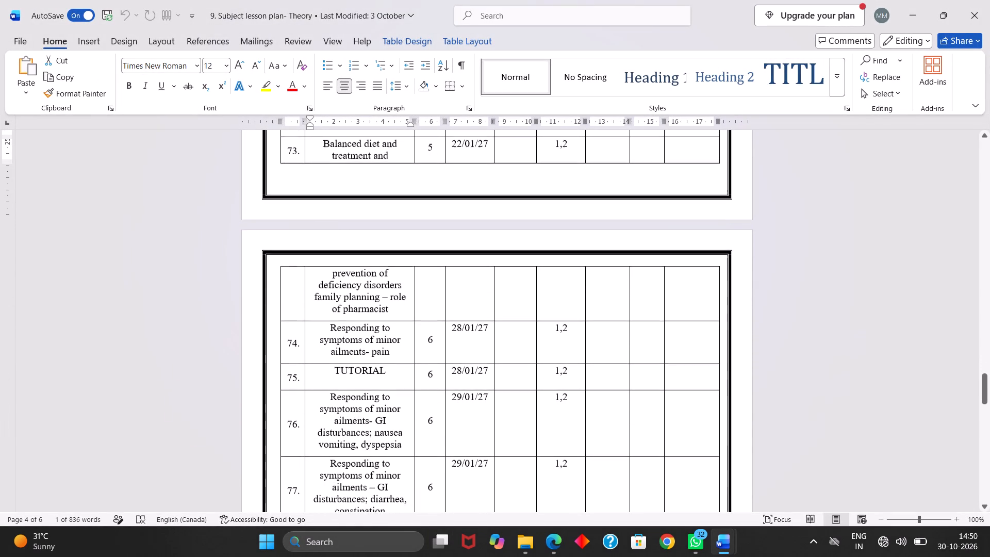
{"action": "scroll", "coordinate": [416, 342], "scroll_direction": "down", "scroll_amount": 2}
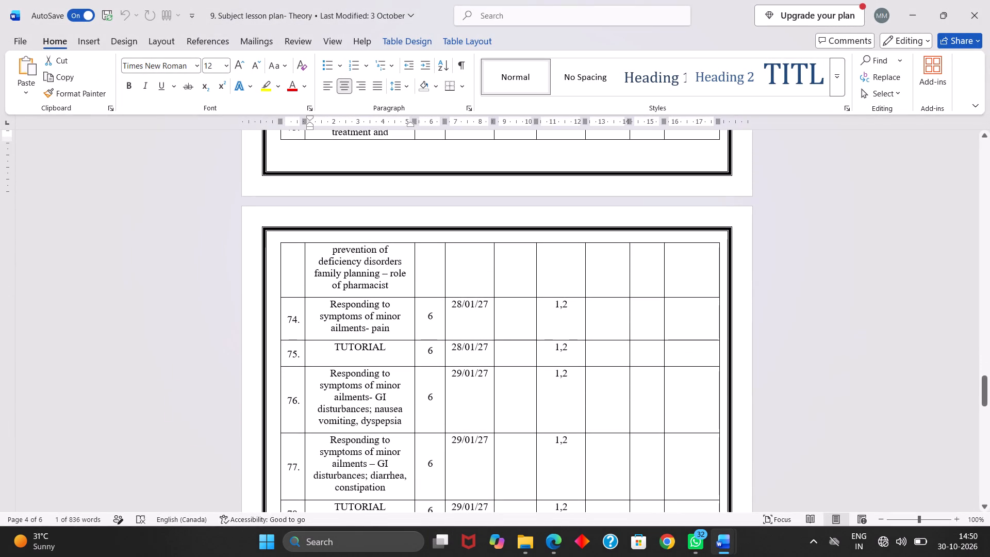
{"action": "left_click_drag", "start_coordinate": [374, 397], "coordinate": [376, 403]}
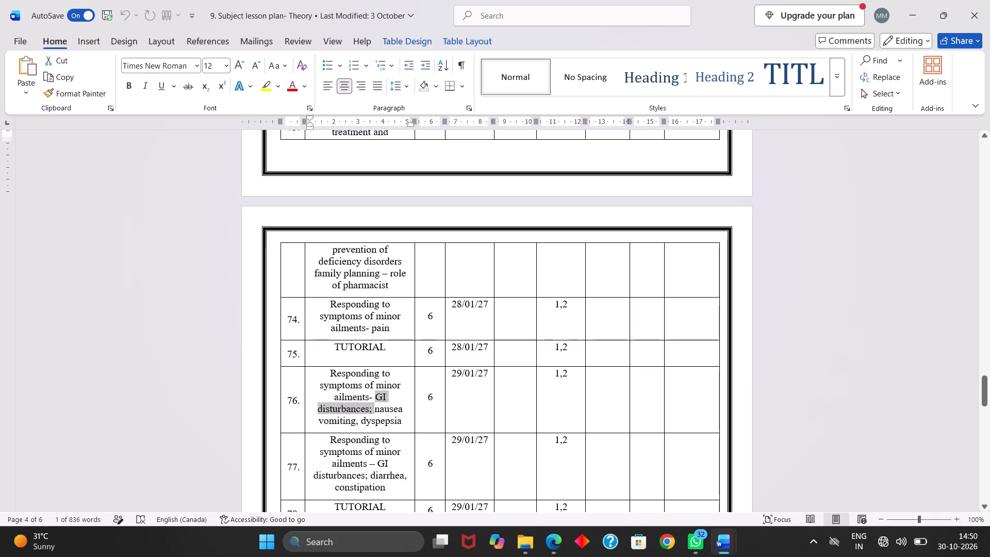
{"action": "left_click_drag", "start_coordinate": [376, 403], "coordinate": [369, 409]}
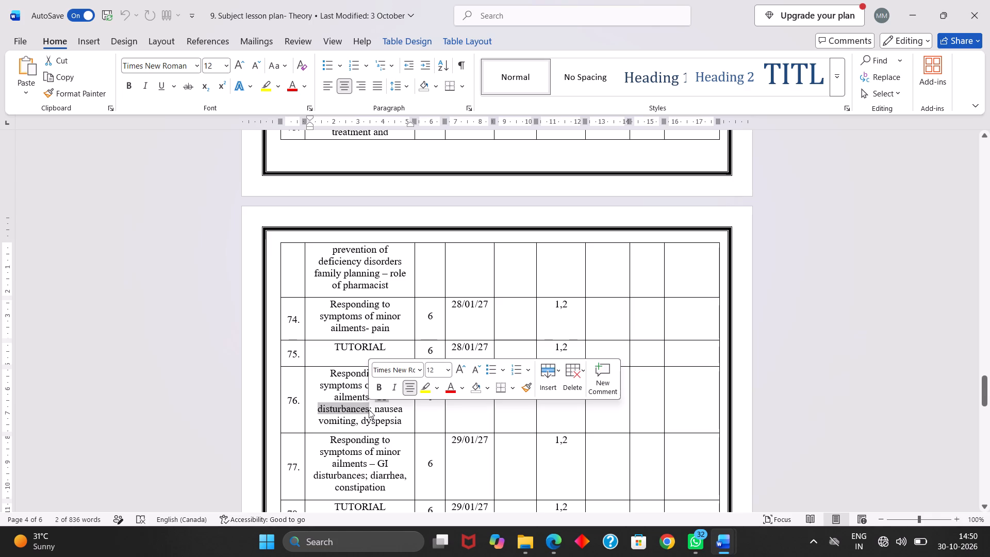
{"action": "left_click", "coordinate": [369, 409]}
{"action": "scroll", "coordinate": [373, 478], "scroll_direction": "down", "scroll_amount": 1}
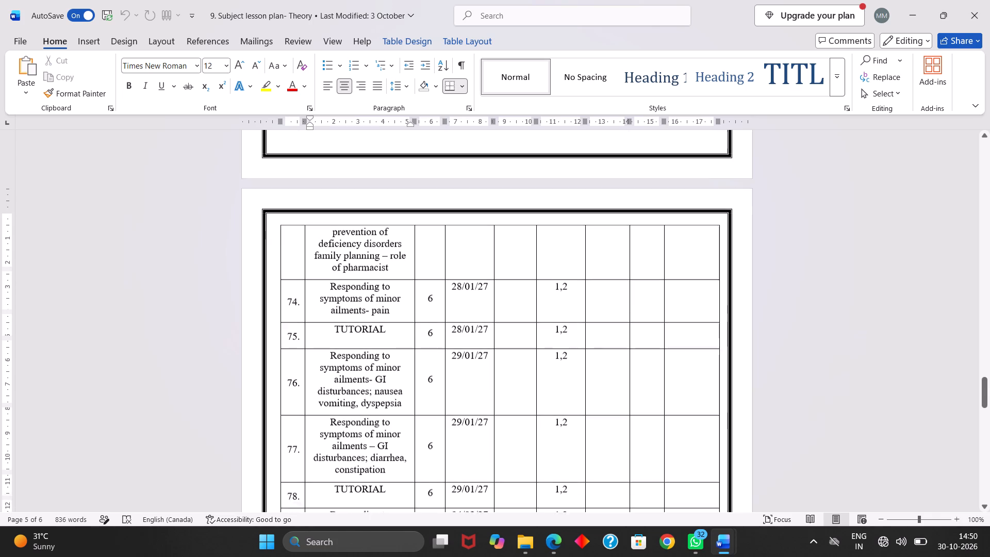
{"action": "scroll", "coordinate": [373, 478], "scroll_direction": "down", "scroll_amount": 3}
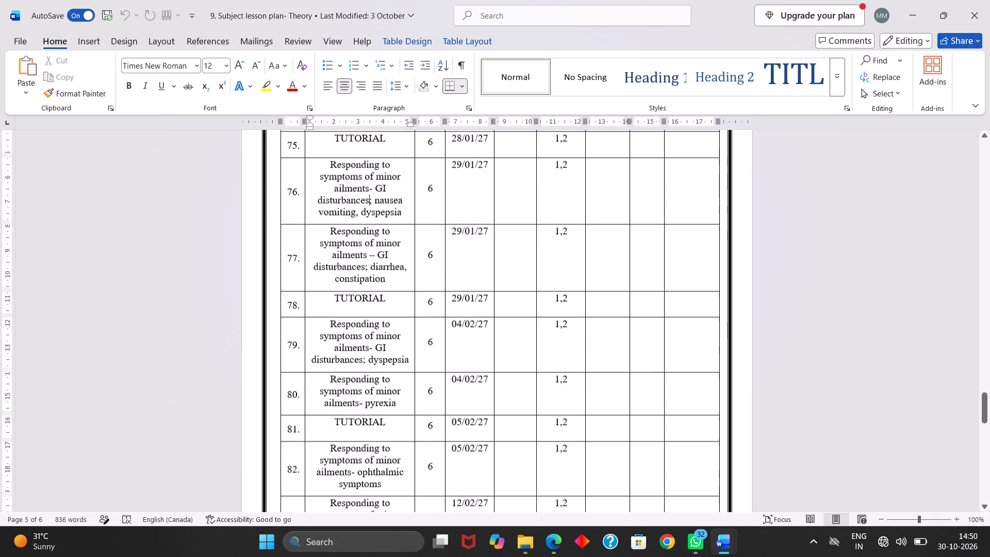
{"action": "scroll", "coordinate": [373, 478], "scroll_direction": "down", "scroll_amount": 1}
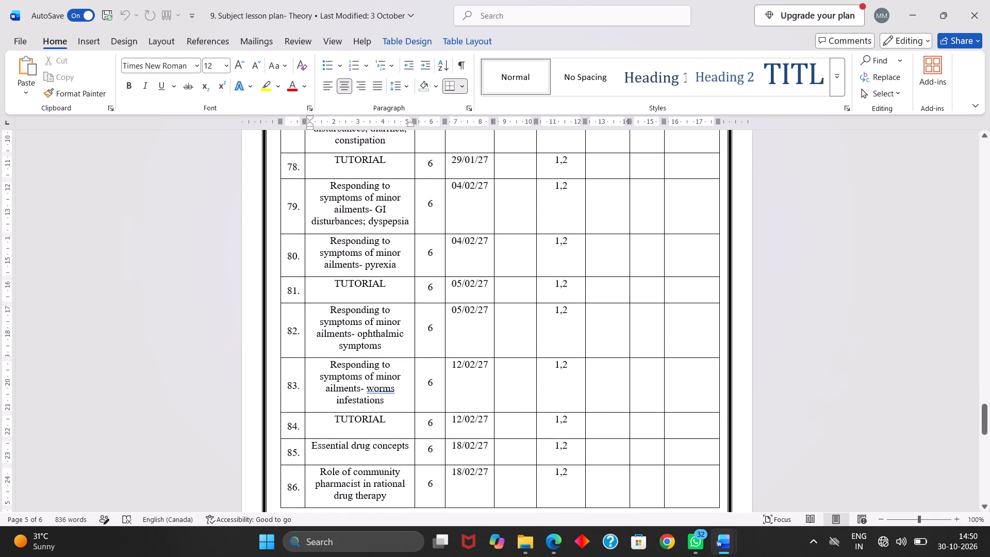
{"action": "left_click_drag", "start_coordinate": [360, 334], "coordinate": [378, 346]}
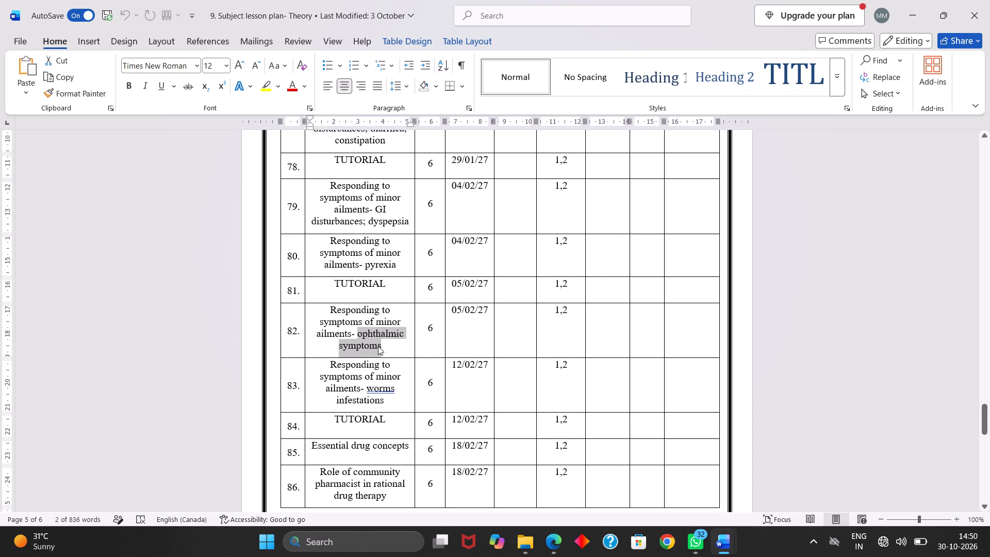
{"action": "key", "text": "ctrl+c"}
{"action": "left_click", "coordinate": [455, 142]}
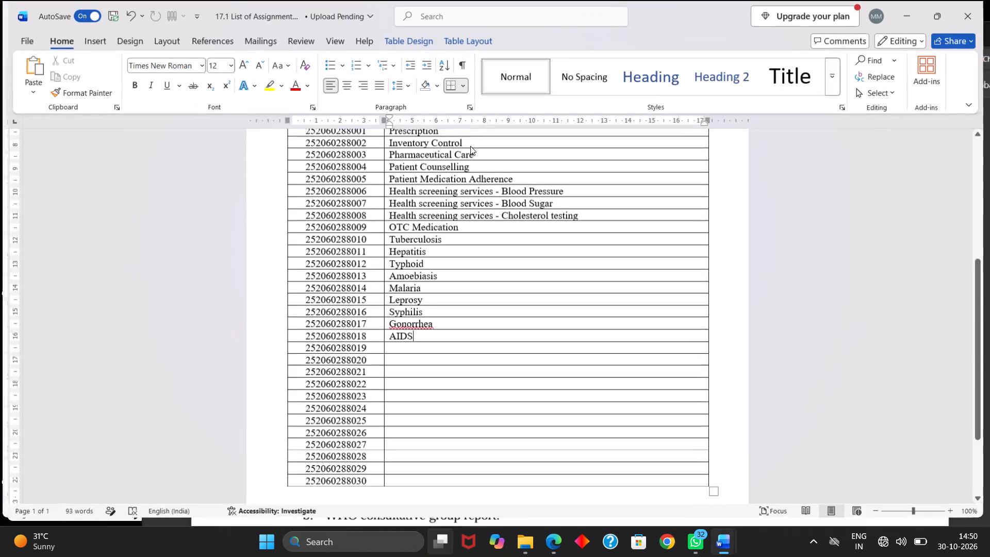
{"action": "left_click", "coordinate": [419, 350]}
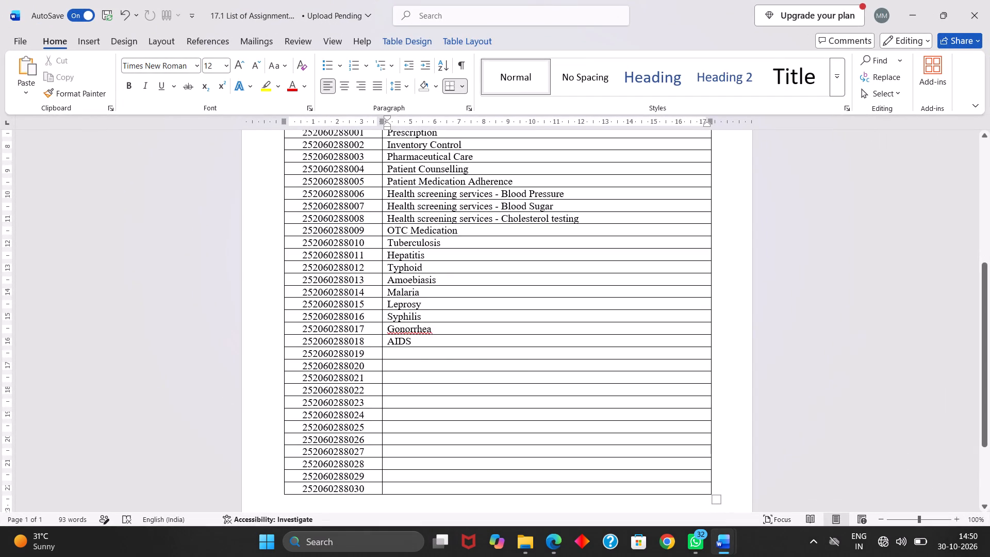
{"action": "key", "text": "ctrl+v"}
Copy worms infestations from row 83 of the subject lesson plan into the twentieth student's Topics cell in the assignment list.
{"action": "left_click", "coordinate": [479, 125]}
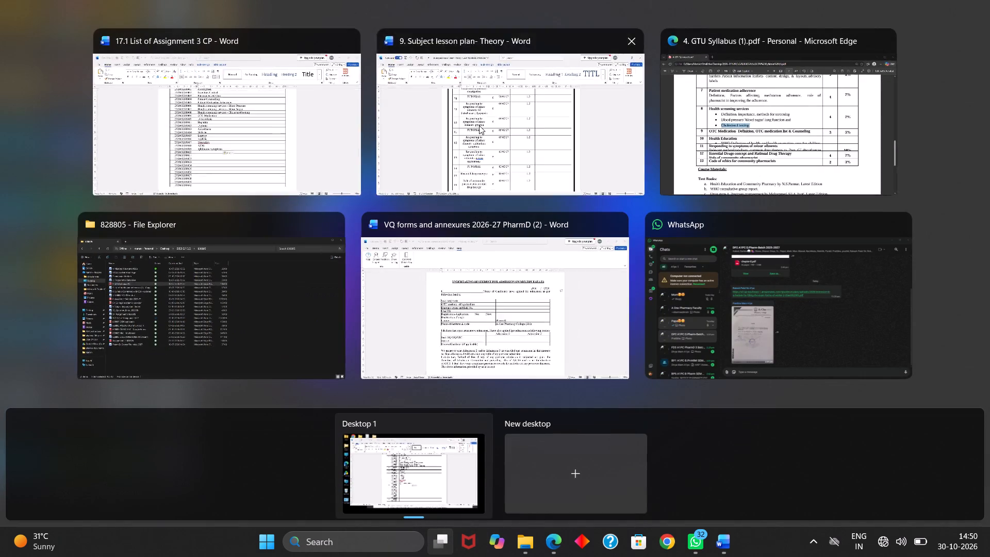
{"action": "left_click_drag", "start_coordinate": [368, 388], "coordinate": [388, 399]}
{"action": "key", "text": "ctrl+c"}
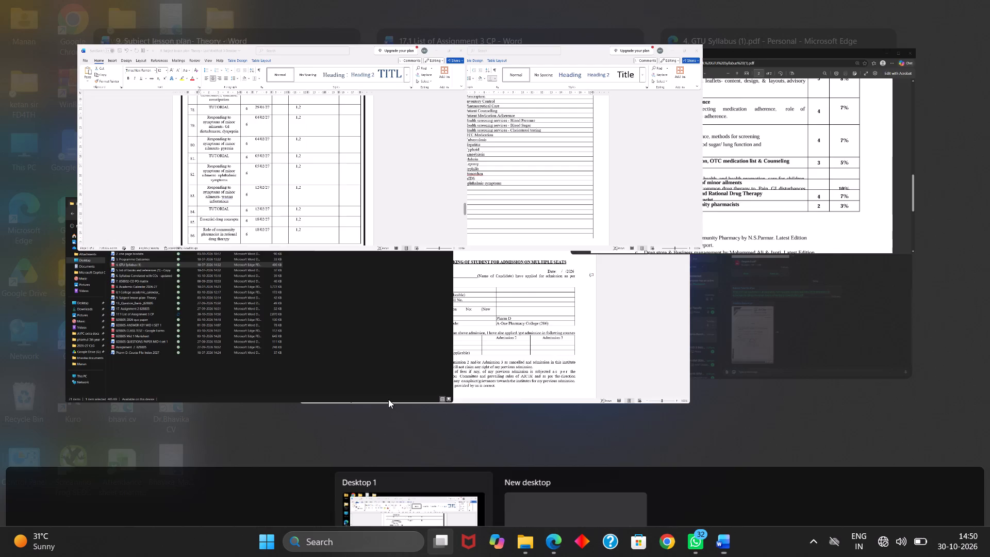
{"action": "left_click", "coordinate": [506, 127]}
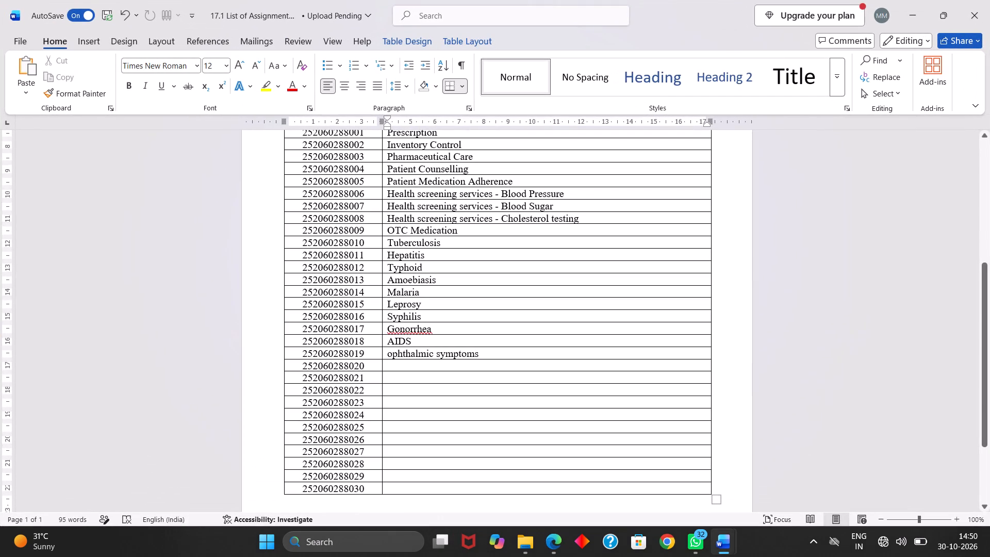
{"action": "left_click", "coordinate": [413, 363]}
{"action": "key", "text": "ctrl+v"}
Check the remaining lesson plan rows and GTU syllabus units, and copy rational drug therapy from row 86 into the twenty-first student's Topics cell.
{"action": "left_click", "coordinate": [498, 102]}
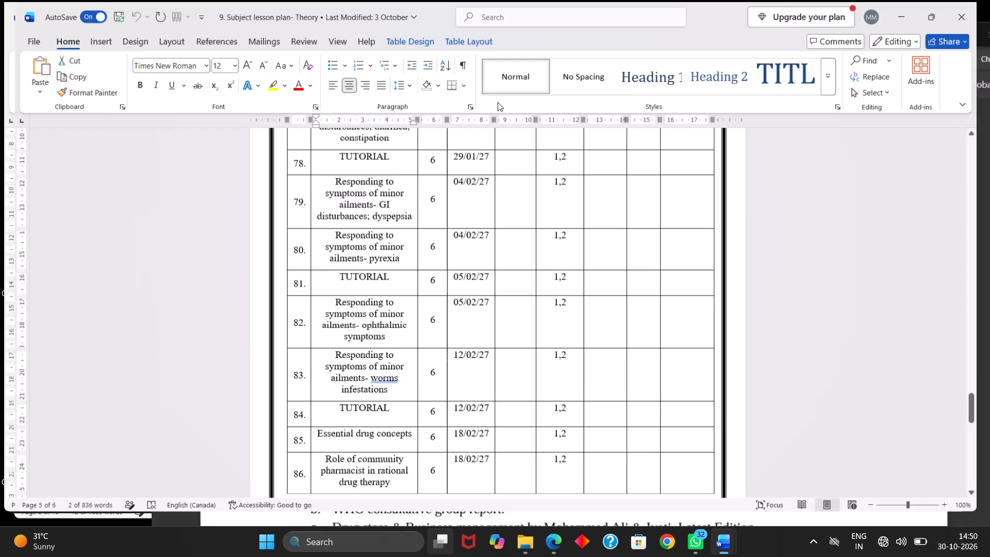
{"action": "scroll", "coordinate": [411, 390], "scroll_direction": "down", "scroll_amount": 1}
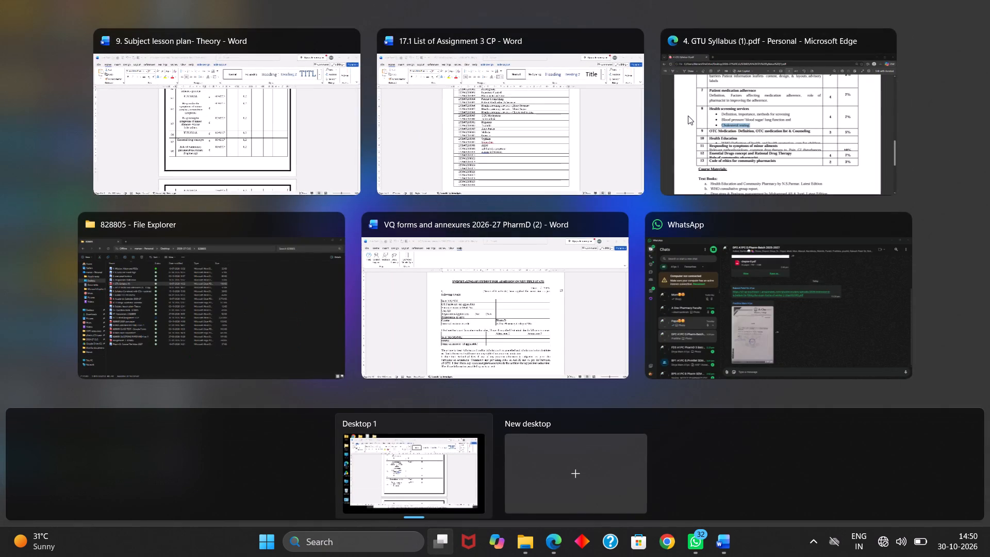
{"action": "left_click", "coordinate": [716, 122]}
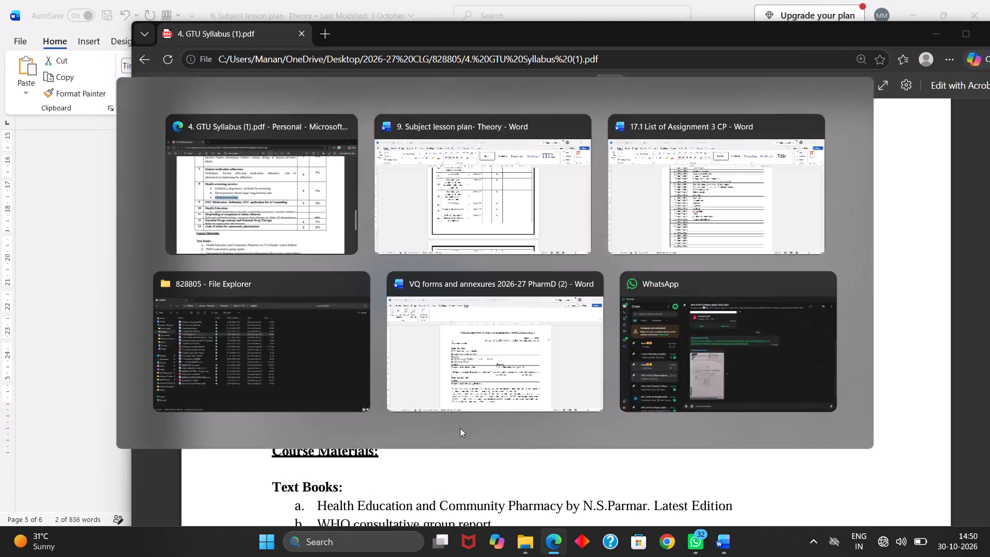
{"action": "scroll", "coordinate": [547, 86], "scroll_direction": "down", "scroll_amount": 1}
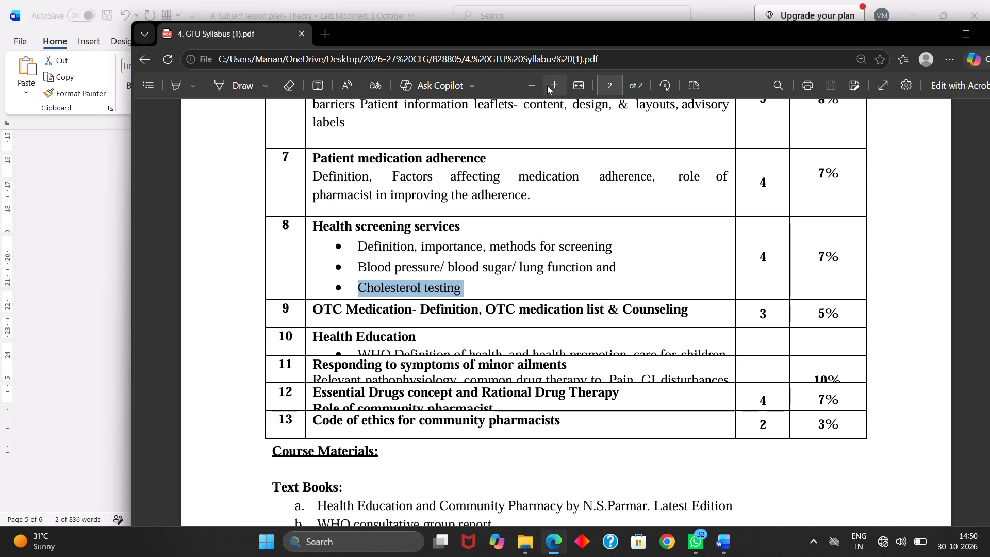
{"action": "scroll", "coordinate": [547, 86], "scroll_direction": "down", "scroll_amount": 1}
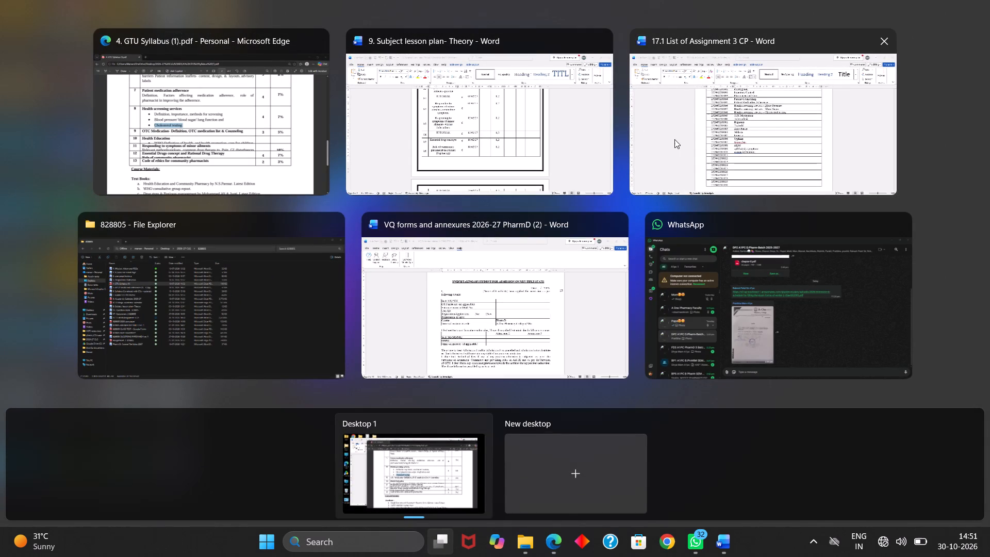
{"action": "left_click", "coordinate": [674, 139]}
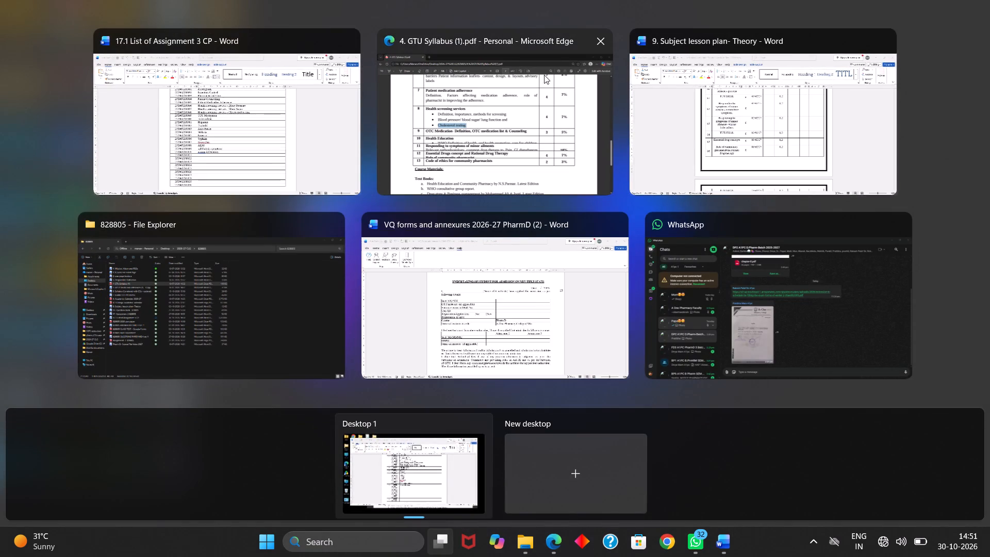
{"action": "left_click", "coordinate": [761, 113]}
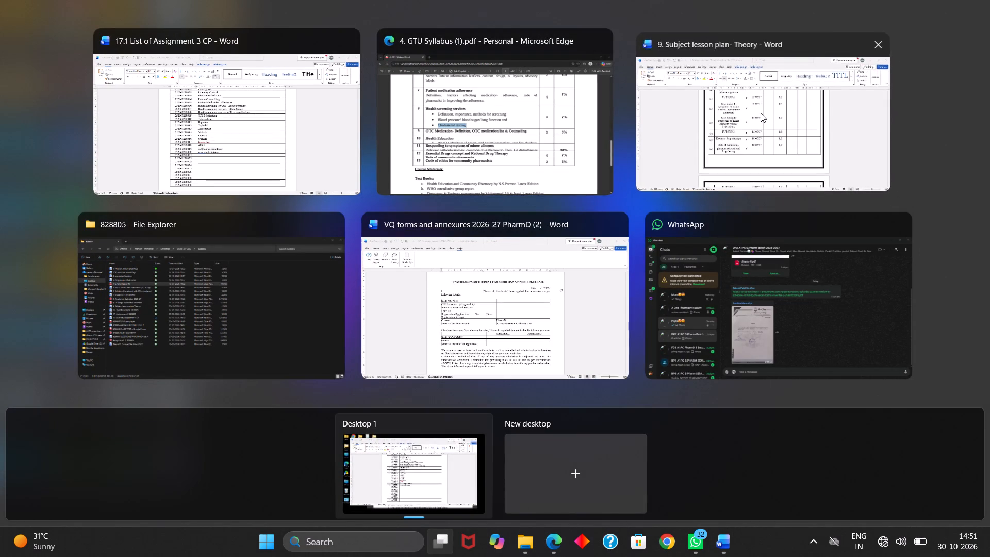
{"action": "scroll", "coordinate": [503, 351], "scroll_direction": "down", "scroll_amount": 1}
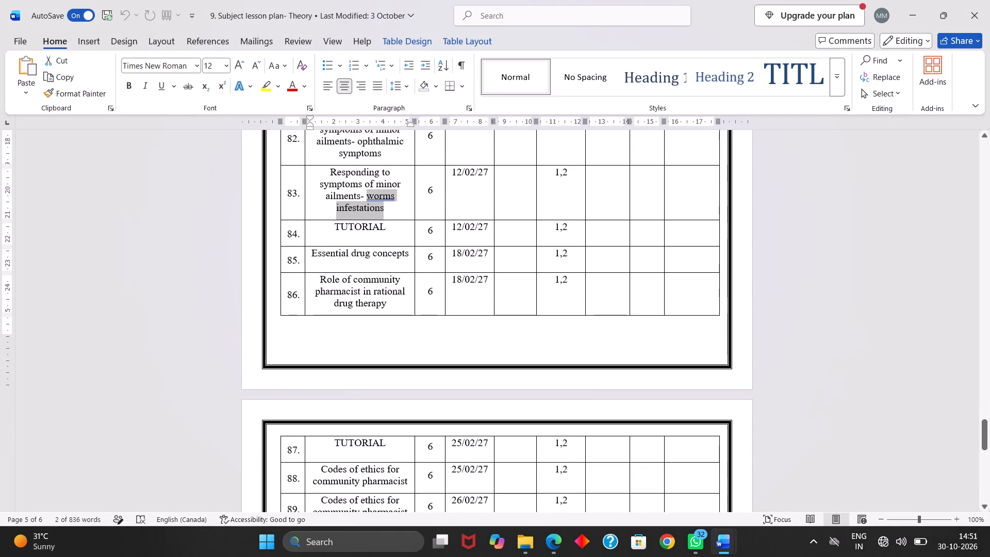
{"action": "scroll", "coordinate": [503, 351], "scroll_direction": "down", "scroll_amount": 1}
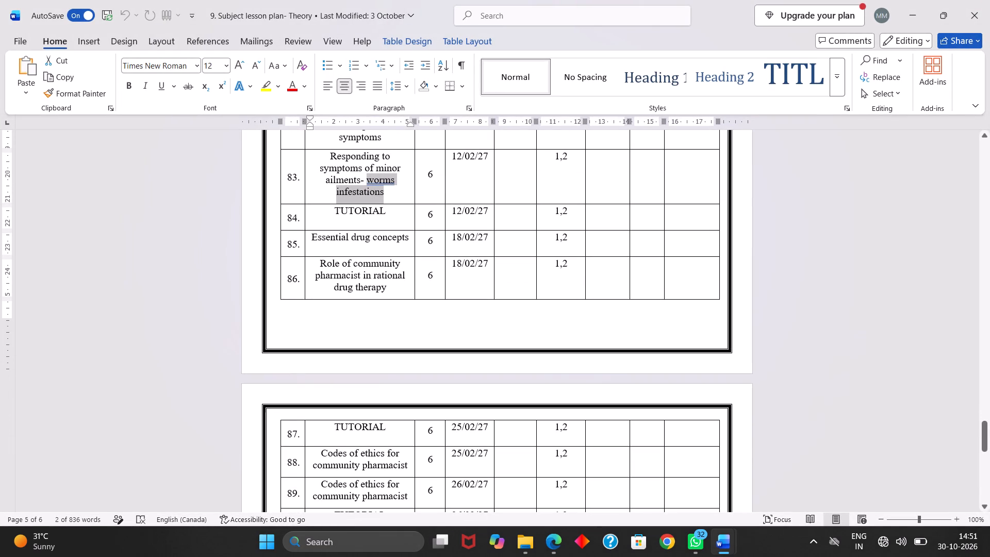
{"action": "left_click_drag", "start_coordinate": [312, 240], "coordinate": [398, 241]}
{"action": "left_click", "coordinate": [398, 241]}
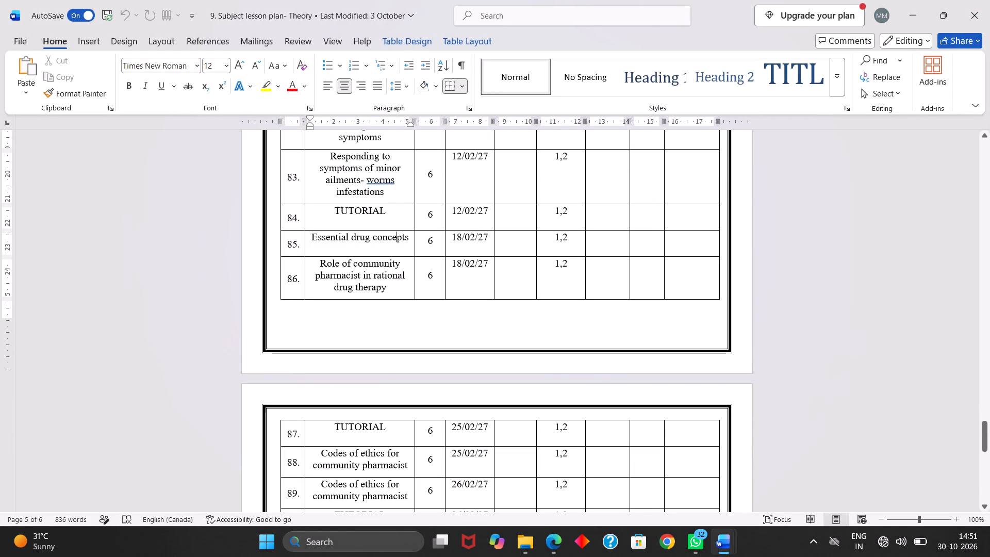
{"action": "left_click_drag", "start_coordinate": [375, 278], "coordinate": [389, 291]}
{"action": "key", "text": "ctrl+c"}
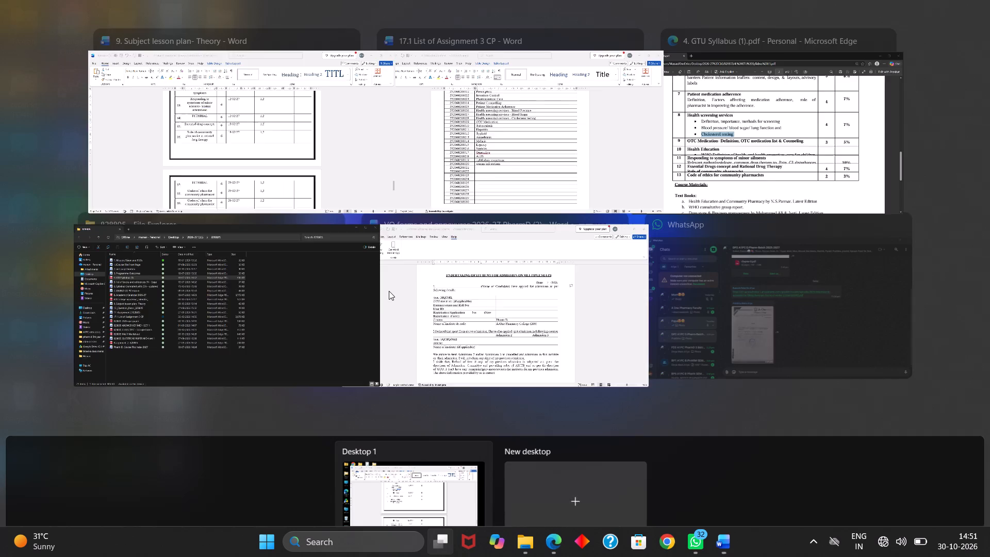
{"action": "left_click", "coordinate": [704, 124]}
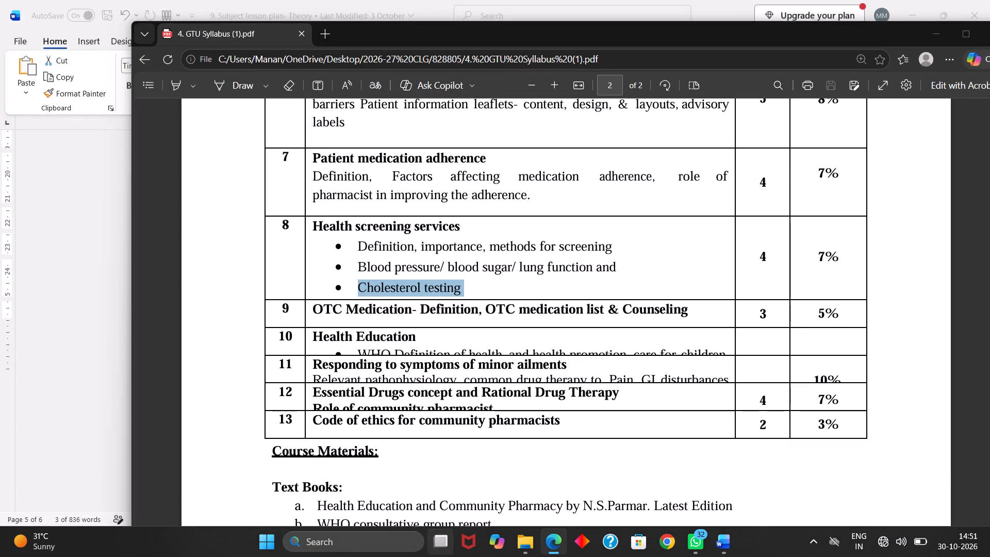
{"action": "left_click", "coordinate": [748, 149]}
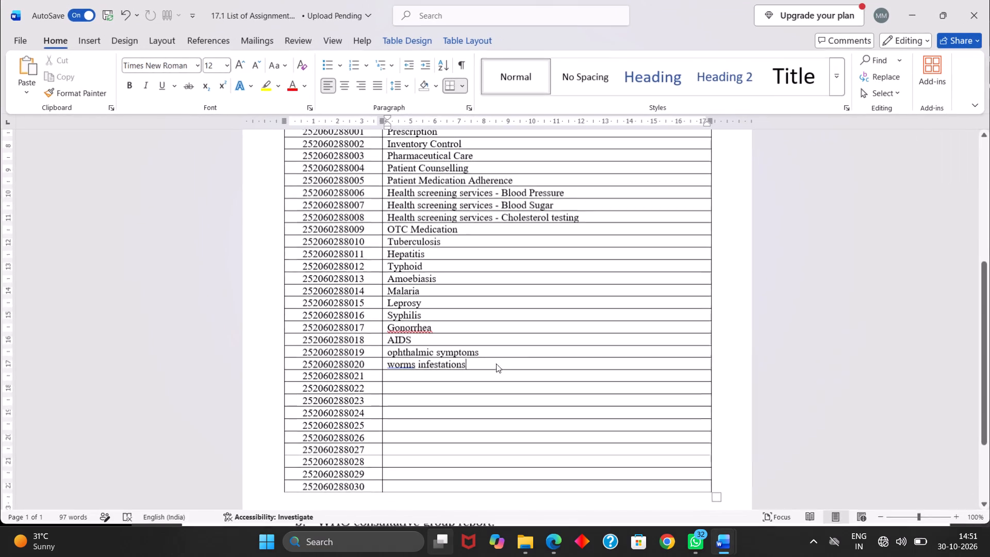
{"action": "left_click", "coordinate": [421, 378]}
{"action": "key", "text": "ctrl+v"}
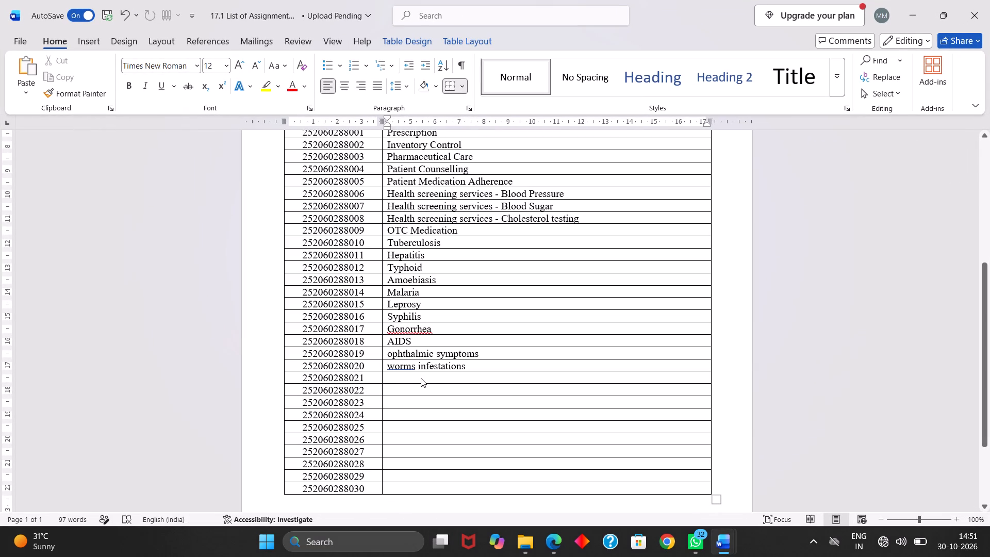
Capitalise both words of the nineteenth student's topic so it reads Ophthalmic Symptoms.
{"action": "left_click", "coordinate": [392, 356]}
{"action": "key", "text": "BackSpace"}
{"action": "key", "text": "o"}
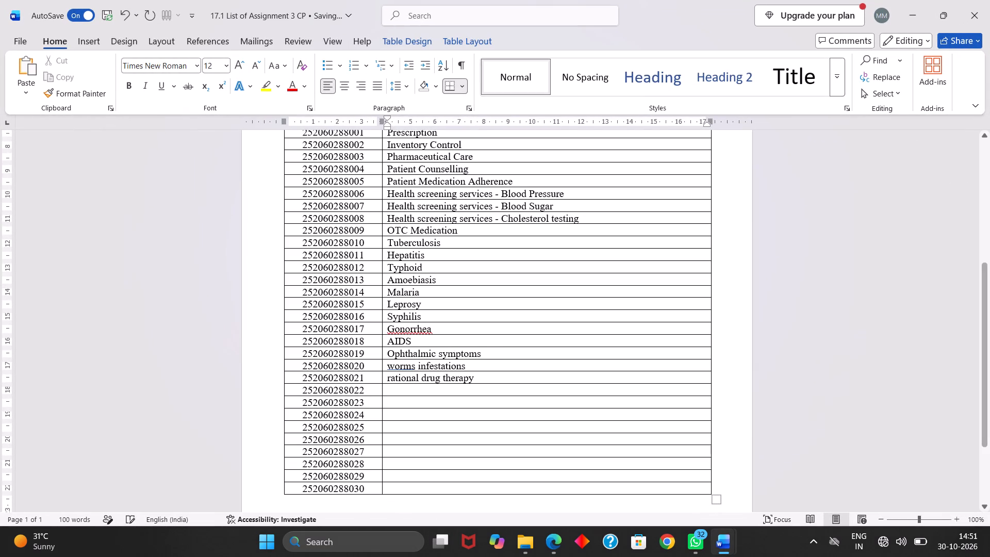
{"action": "left_click", "coordinate": [442, 354]}
{"action": "key", "text": "BackSpace"}
{"action": "key", "text": "s"}
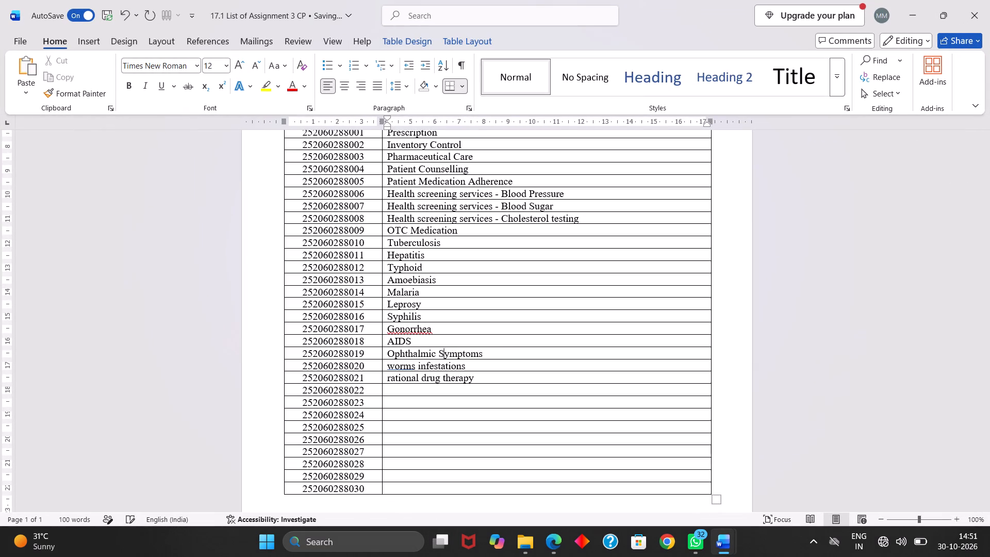
Capitalise both words of the twentieth student's topic so it reads Worms Infestations.
{"action": "left_click", "coordinate": [391, 365]}
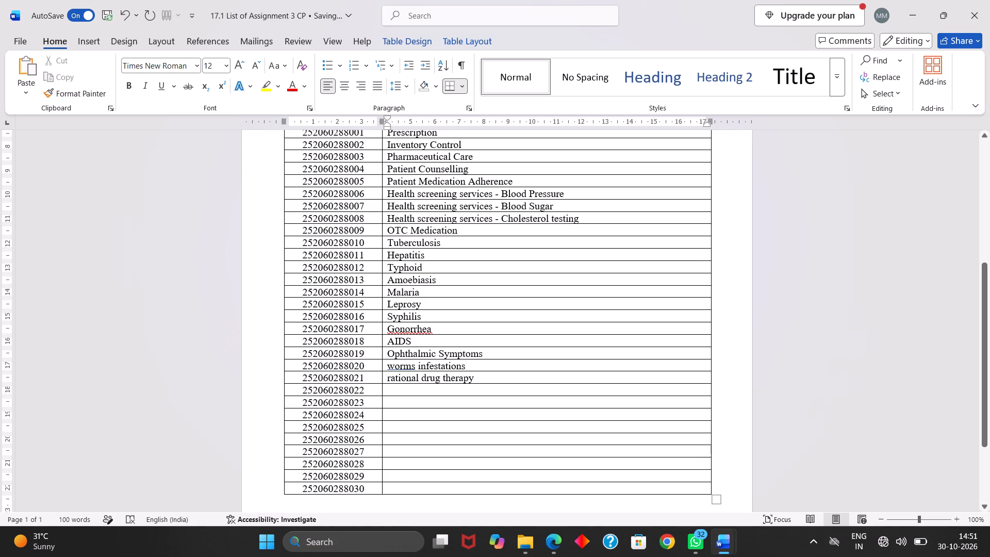
{"action": "key", "text": "BackSpace"}
{"action": "key", "text": "w"}
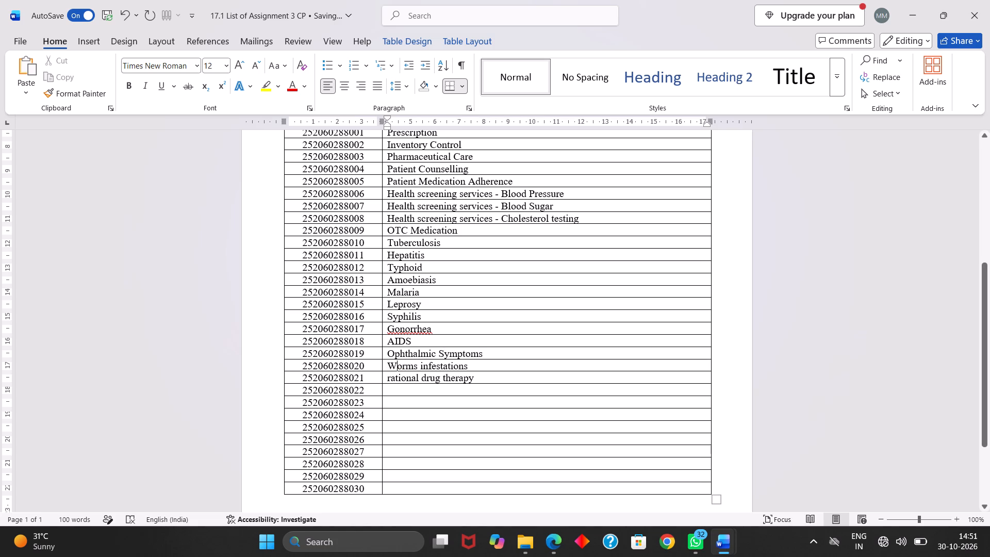
{"action": "left_click", "coordinate": [424, 364]}
{"action": "key", "text": "BackSpace"}
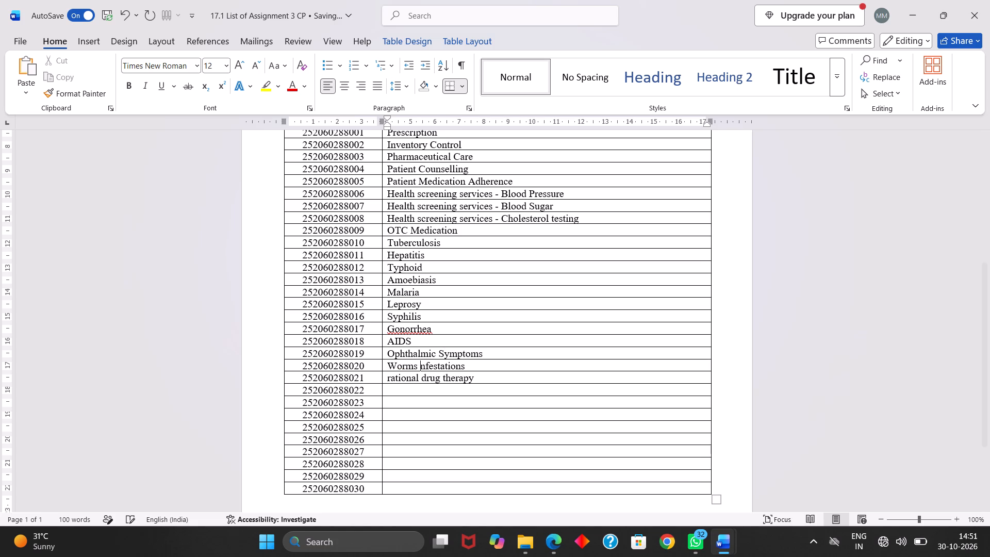
{"action": "key", "text": "i"}
Capitalise all three words of the twenty-first student's topic so it reads Rational Drug Therapy.
{"action": "left_click", "coordinate": [390, 380]}
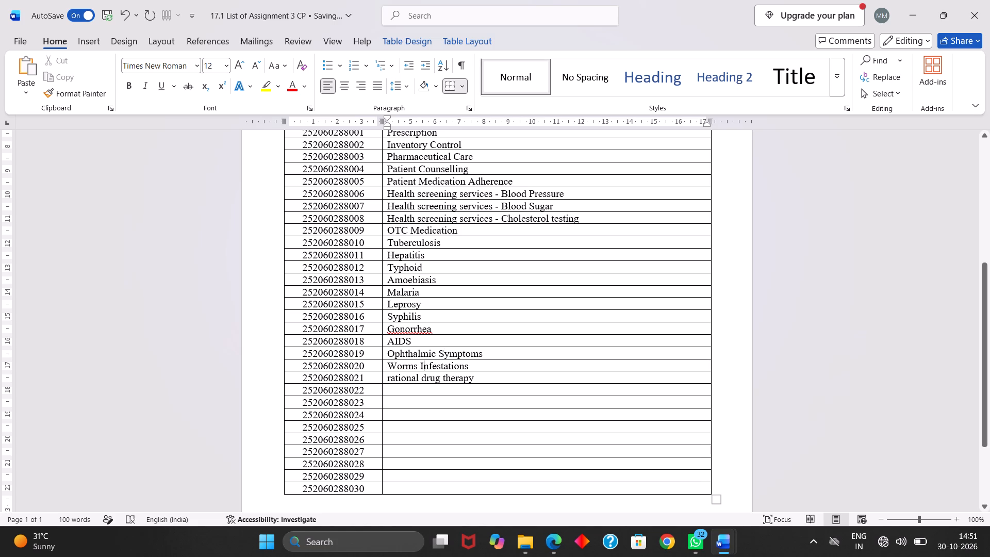
{"action": "key", "text": "BackSpace"}
{"action": "key", "text": "r"}
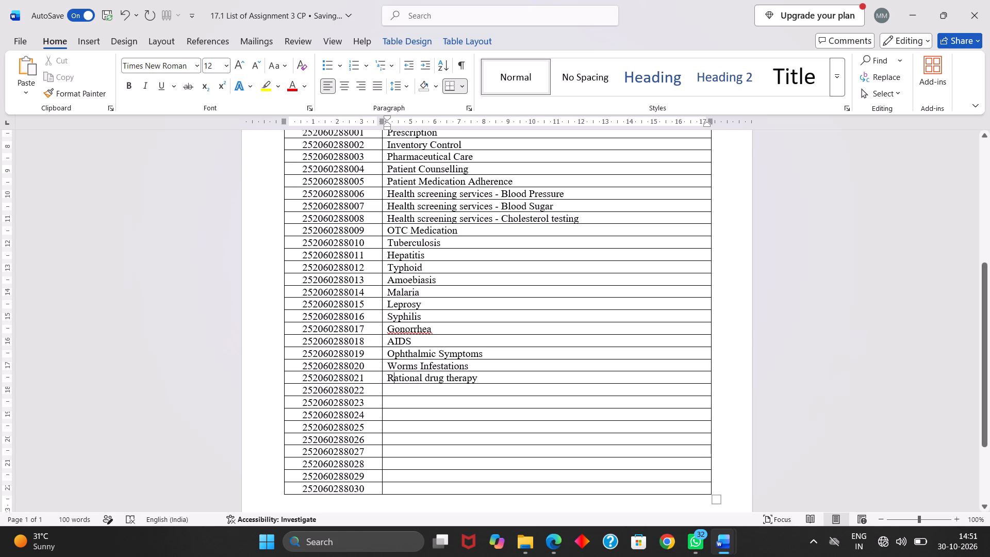
{"action": "left_click", "coordinate": [430, 377]}
{"action": "key", "text": "BackSpace"}
{"action": "key", "text": "d"}
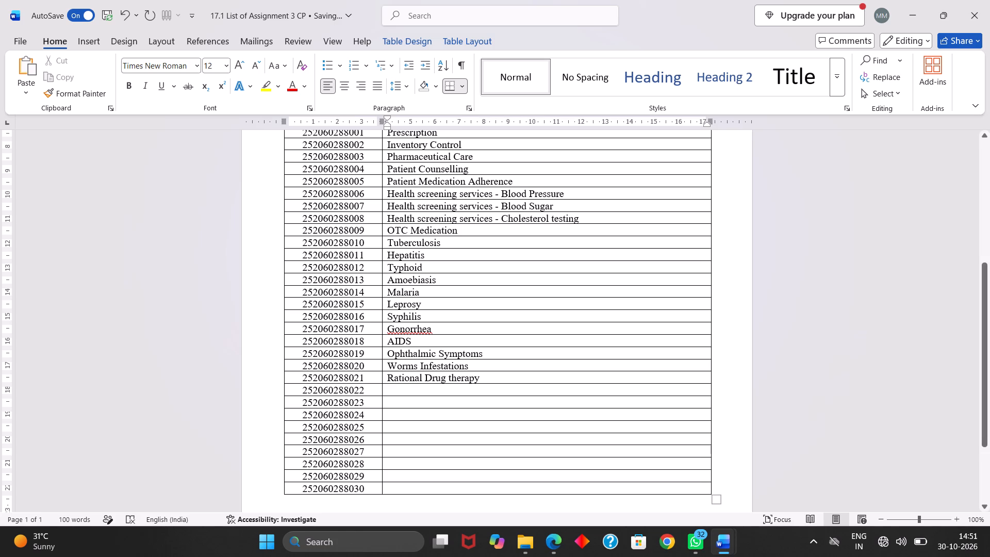
{"action": "left_click", "coordinate": [453, 378]}
{"action": "key", "text": "BackSpace"}
{"action": "key", "text": "t"}
{"action": "left_click", "coordinate": [468, 385]}
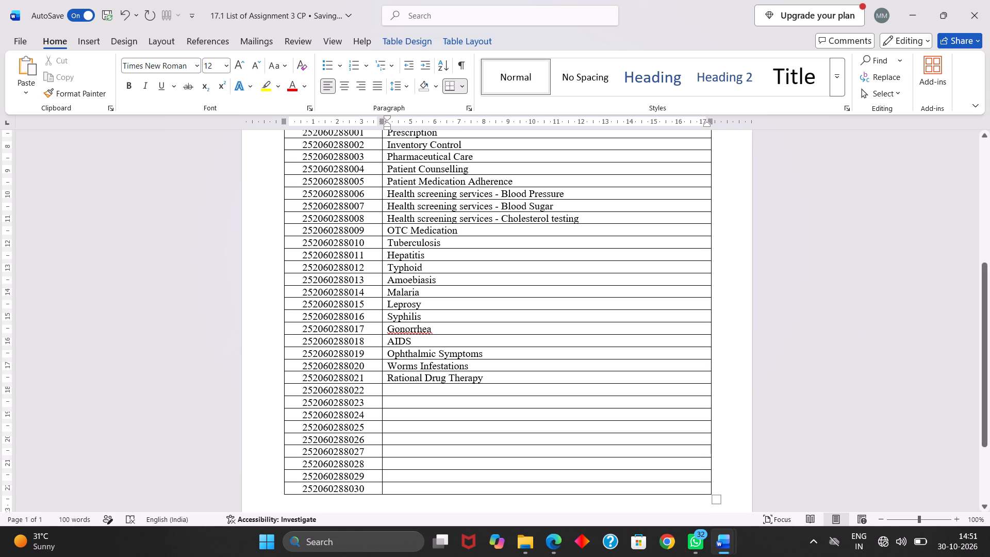
Examine the empty assignment rows, the last GTU syllabus units and the final lesson plan rows for a topic for the twenty-second student.
{"action": "left_click", "coordinate": [467, 388]}
{"action": "scroll", "coordinate": [467, 388], "scroll_direction": "down", "scroll_amount": 1}
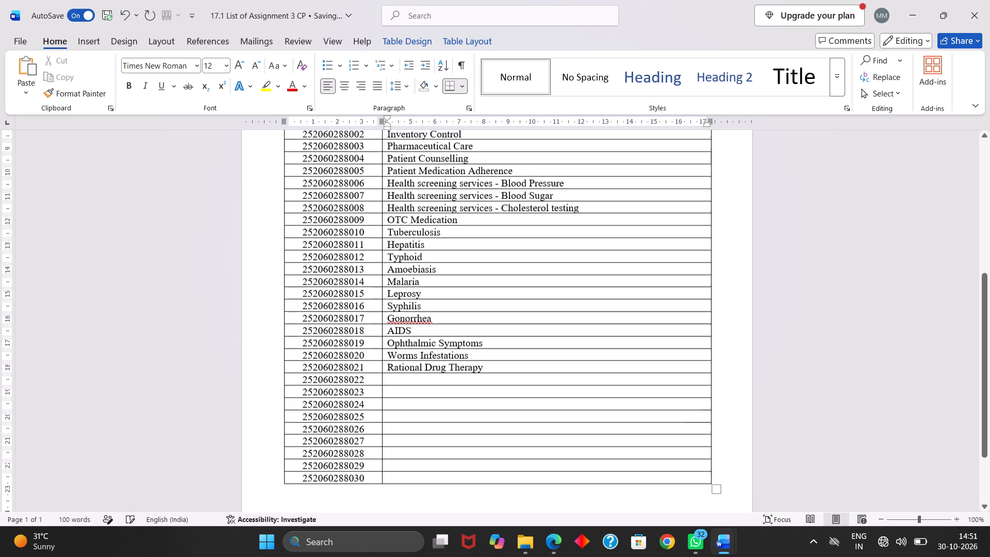
{"action": "scroll", "coordinate": [467, 388], "scroll_direction": "down", "scroll_amount": 1}
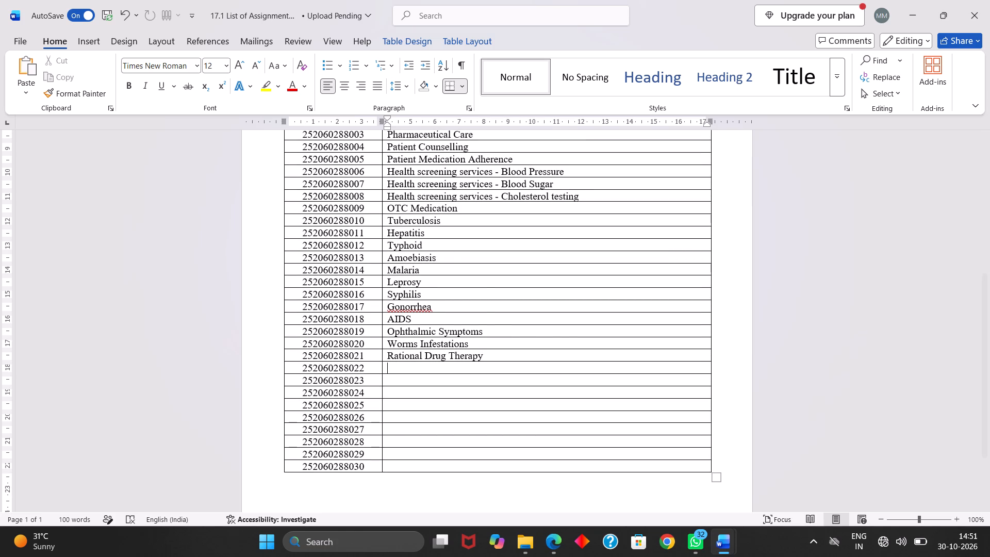
{"action": "left_click", "coordinate": [504, 161]}
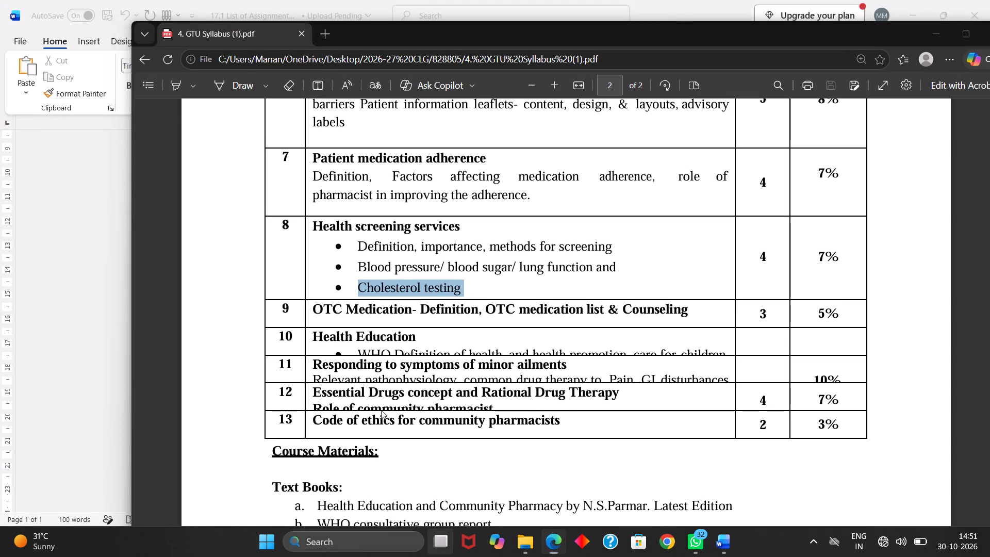
{"action": "left_click", "coordinate": [674, 149]}
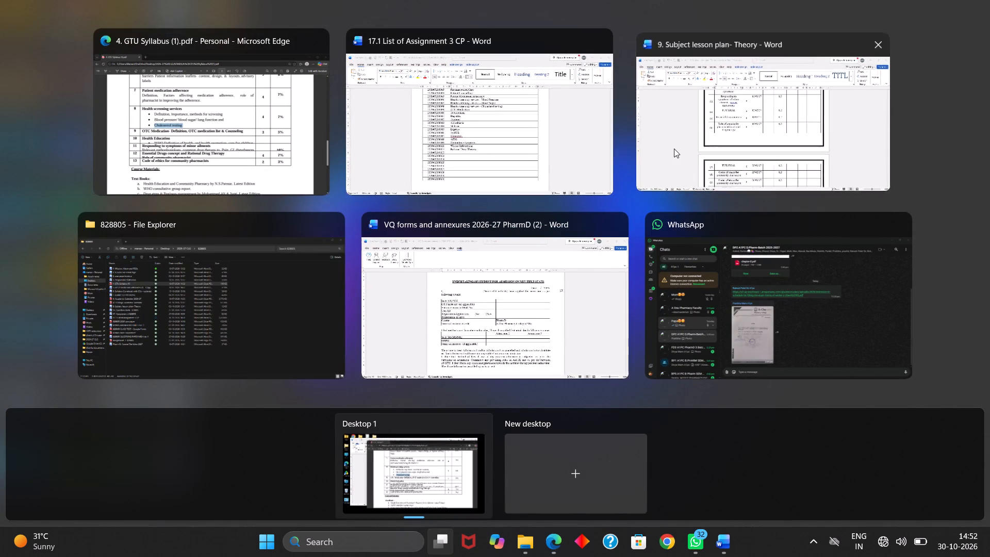
{"action": "left_click", "coordinate": [674, 149]}
{"action": "scroll", "coordinate": [536, 322], "scroll_direction": "down", "scroll_amount": 1}
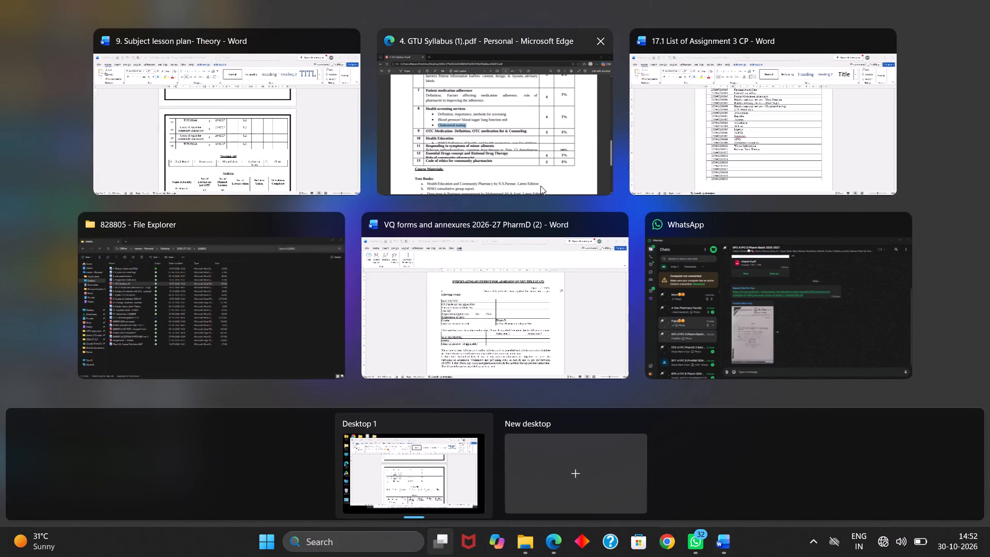
{"action": "left_click", "coordinate": [467, 164]}
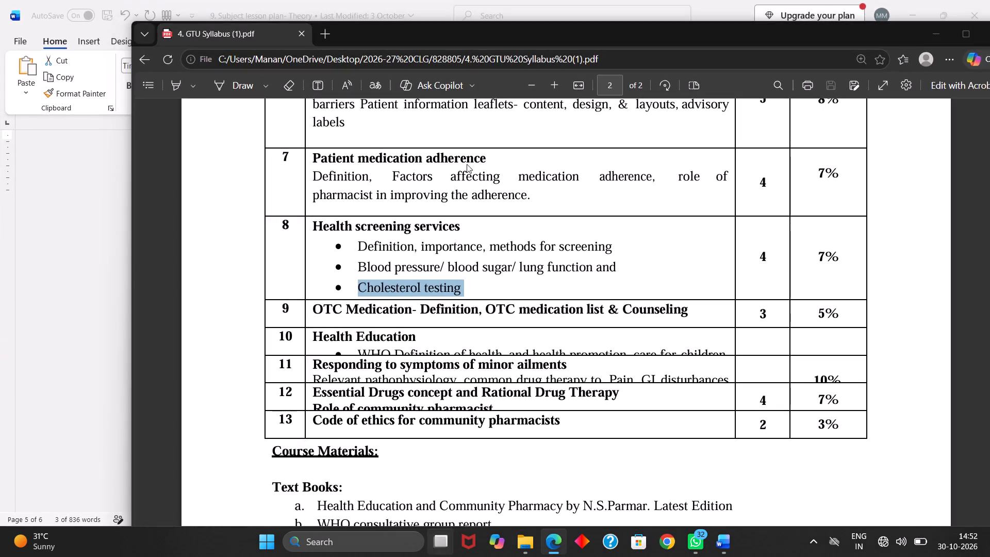
{"action": "left_click", "coordinate": [705, 114]}
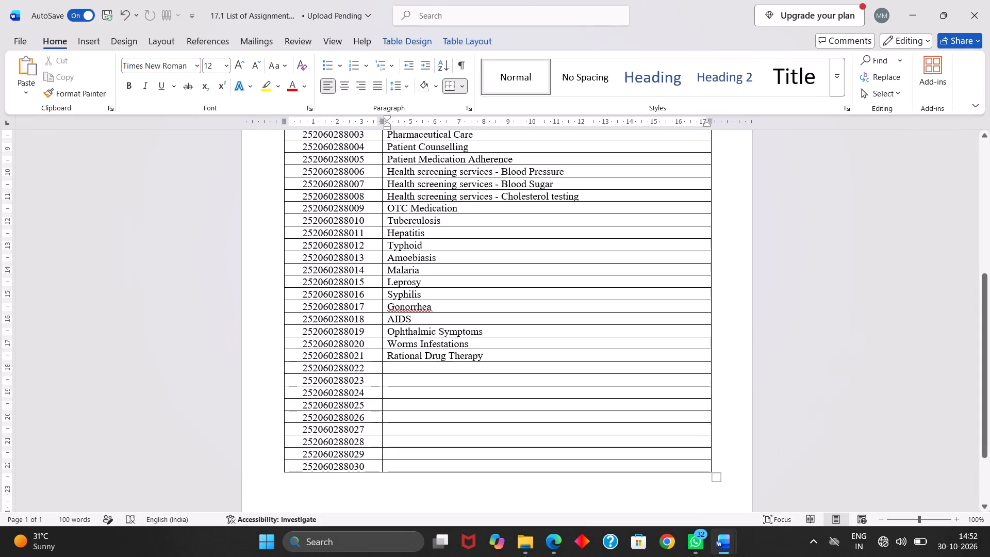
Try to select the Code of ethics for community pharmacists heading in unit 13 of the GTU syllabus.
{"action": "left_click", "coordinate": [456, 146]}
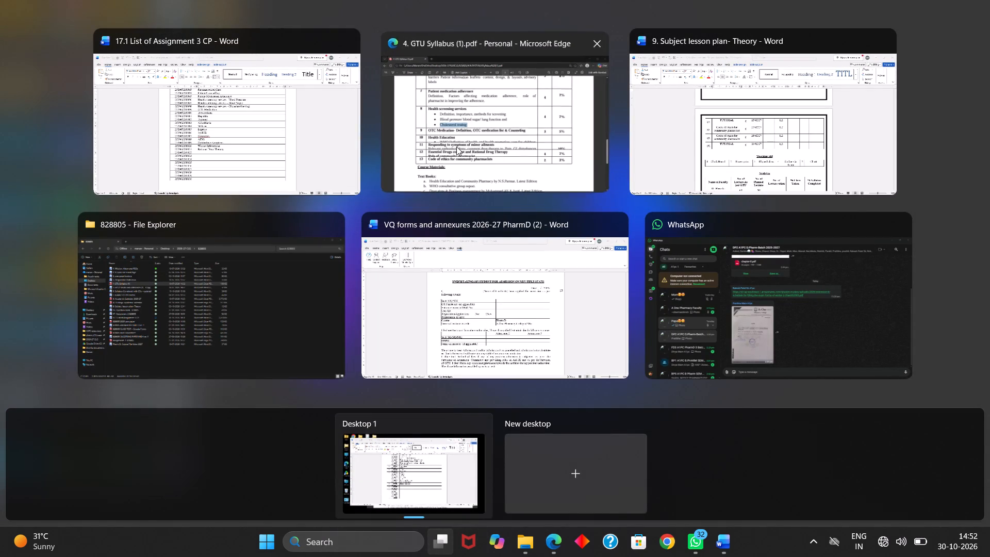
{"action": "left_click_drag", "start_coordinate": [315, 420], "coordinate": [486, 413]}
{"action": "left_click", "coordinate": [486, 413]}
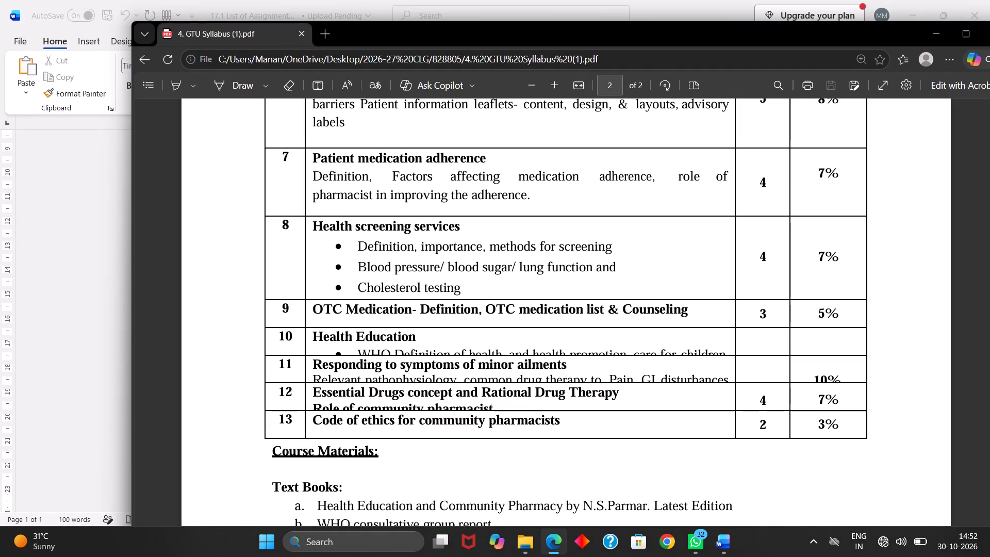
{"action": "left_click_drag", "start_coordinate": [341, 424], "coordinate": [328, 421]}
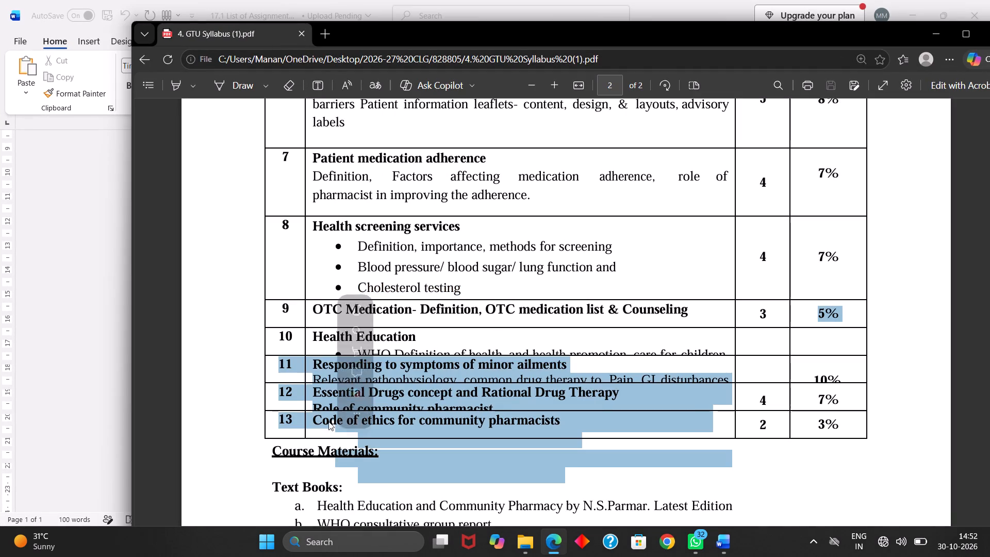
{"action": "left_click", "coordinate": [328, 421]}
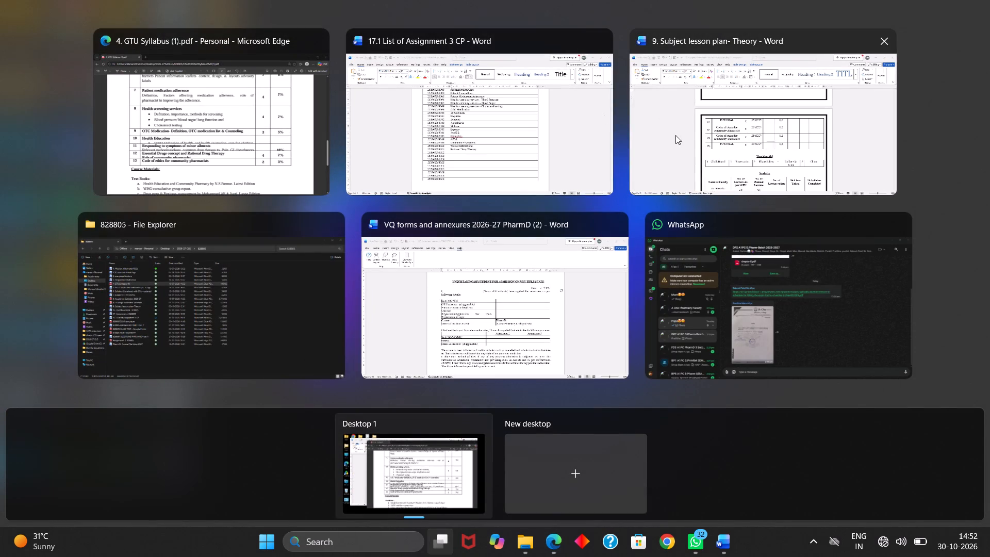
Return to the Codes of ethics for community pharmacist rows in the subject lesson plan.
{"action": "left_click", "coordinate": [712, 135]}
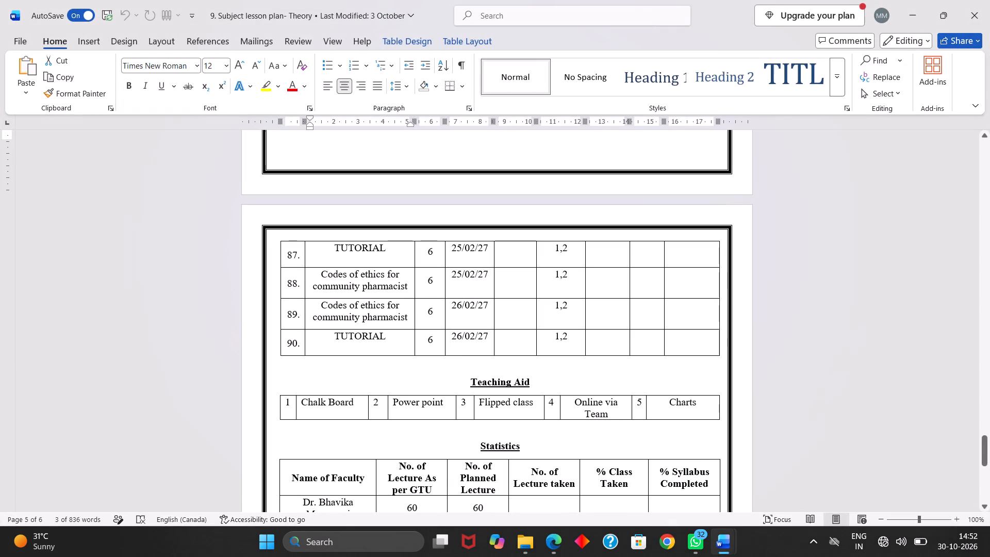